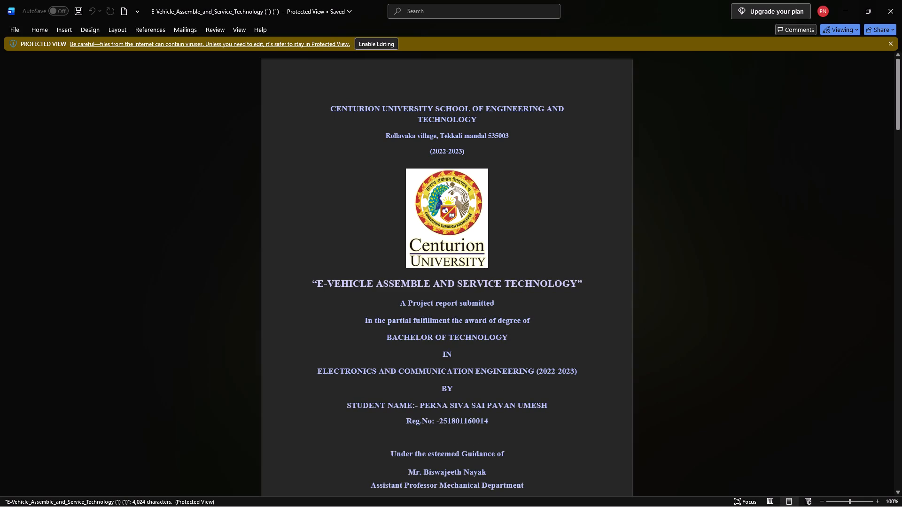
# Look through the E-Vehicle project report, from the title page through the bonafide certificate and declaration, and return to the title page.
pyautogui.click(575, 283)
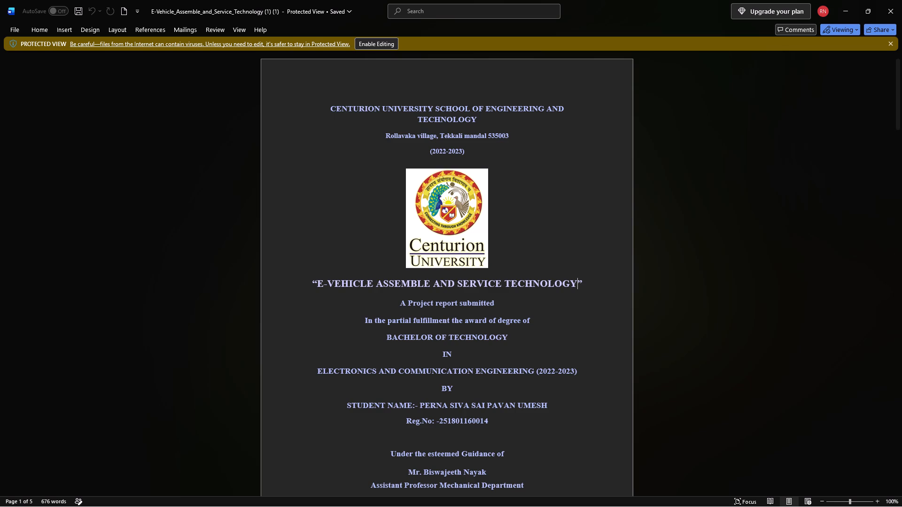
pyautogui.scroll(-5, 575, 283)
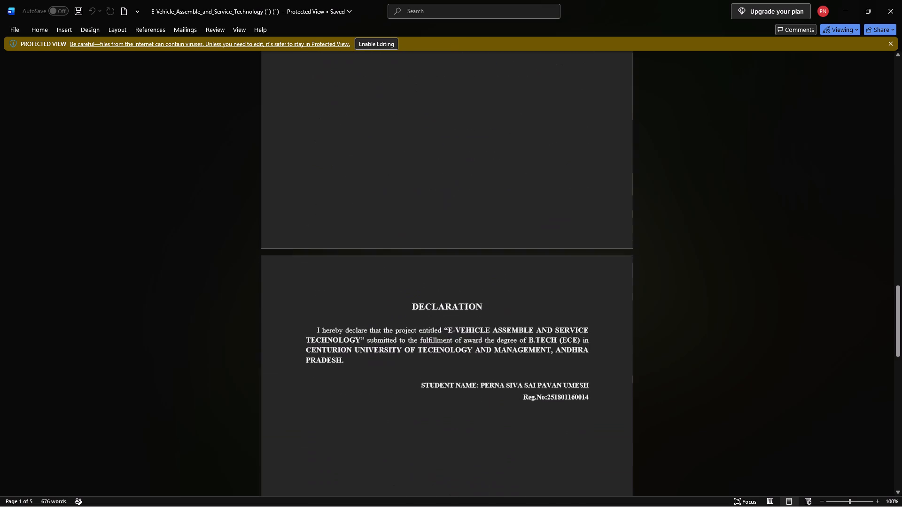
pyautogui.scroll(1, 575, 283)
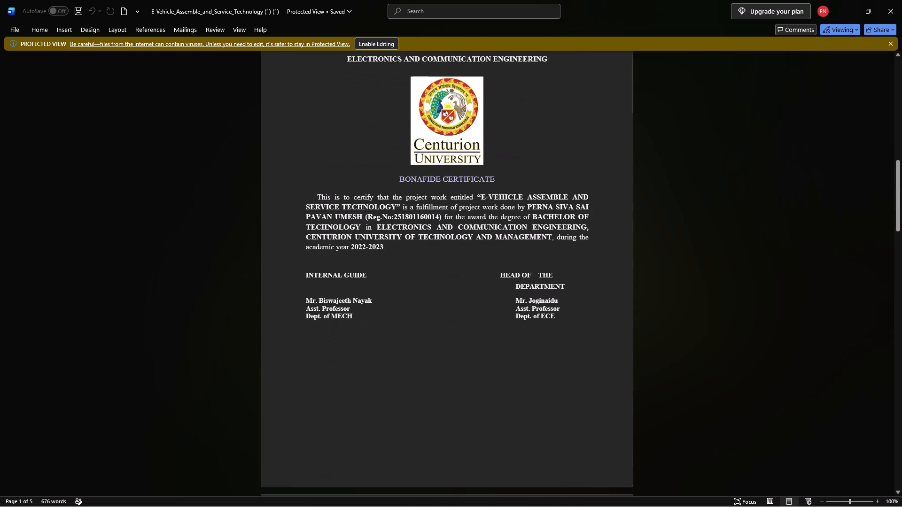
pyautogui.scroll(1, 575, 283)
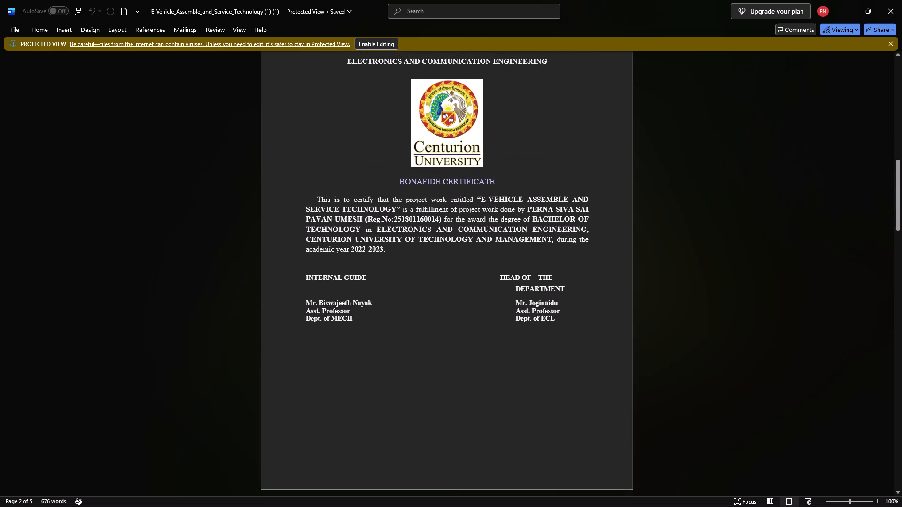
pyautogui.scroll(14, 575, 283)
pyautogui.scroll(8, 575, 283)
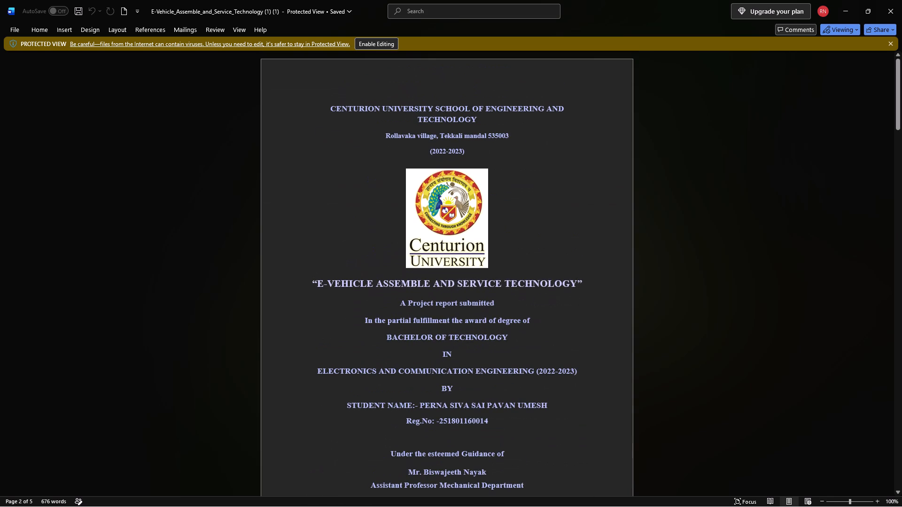
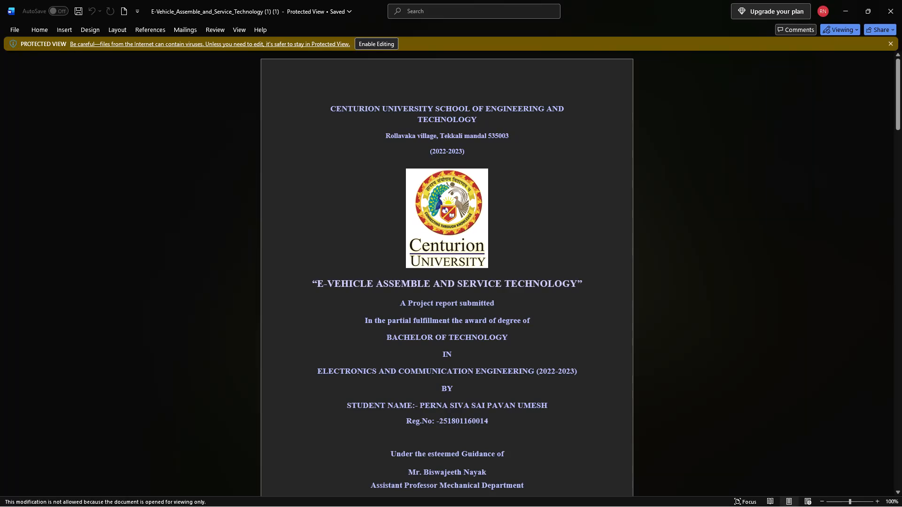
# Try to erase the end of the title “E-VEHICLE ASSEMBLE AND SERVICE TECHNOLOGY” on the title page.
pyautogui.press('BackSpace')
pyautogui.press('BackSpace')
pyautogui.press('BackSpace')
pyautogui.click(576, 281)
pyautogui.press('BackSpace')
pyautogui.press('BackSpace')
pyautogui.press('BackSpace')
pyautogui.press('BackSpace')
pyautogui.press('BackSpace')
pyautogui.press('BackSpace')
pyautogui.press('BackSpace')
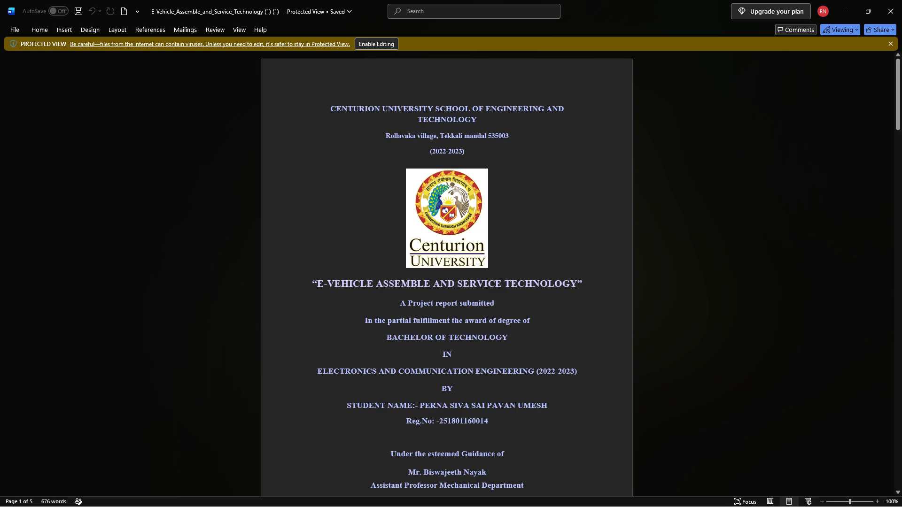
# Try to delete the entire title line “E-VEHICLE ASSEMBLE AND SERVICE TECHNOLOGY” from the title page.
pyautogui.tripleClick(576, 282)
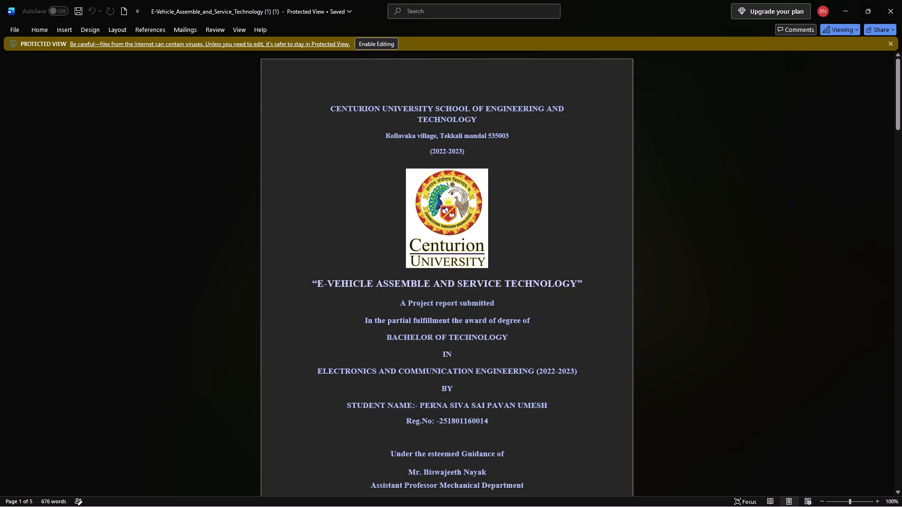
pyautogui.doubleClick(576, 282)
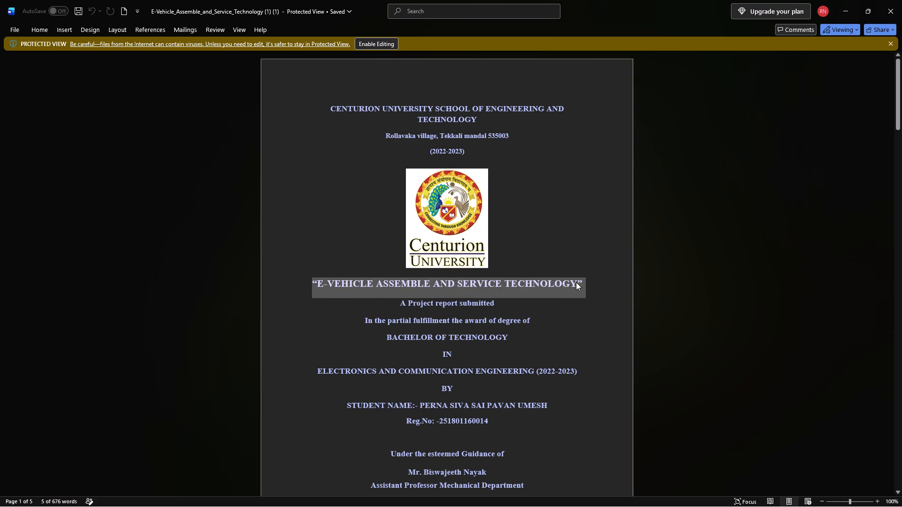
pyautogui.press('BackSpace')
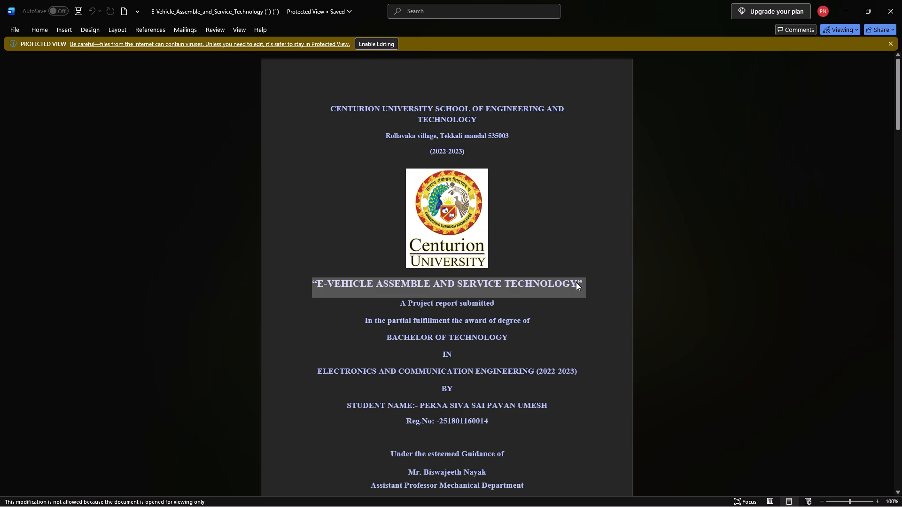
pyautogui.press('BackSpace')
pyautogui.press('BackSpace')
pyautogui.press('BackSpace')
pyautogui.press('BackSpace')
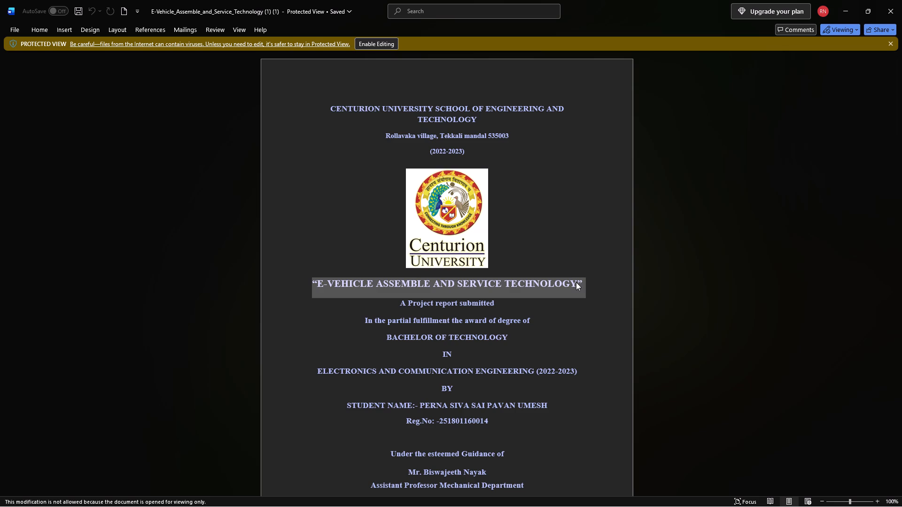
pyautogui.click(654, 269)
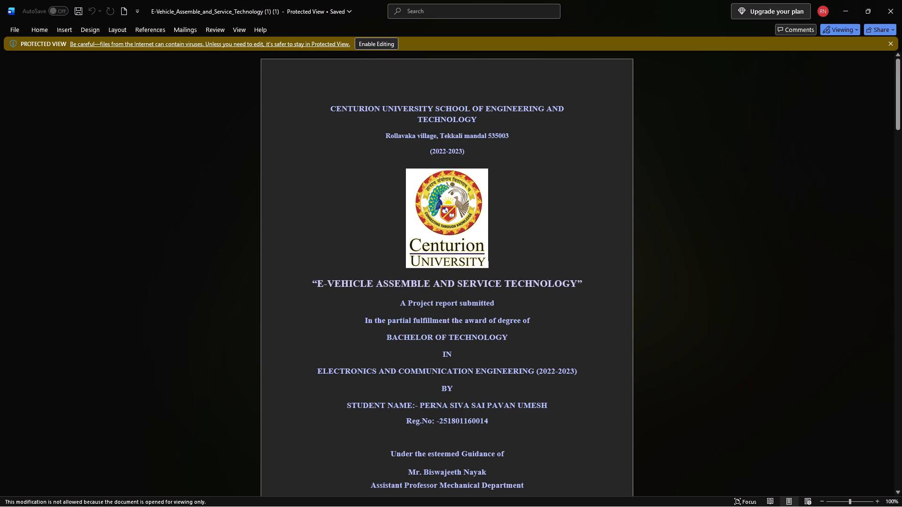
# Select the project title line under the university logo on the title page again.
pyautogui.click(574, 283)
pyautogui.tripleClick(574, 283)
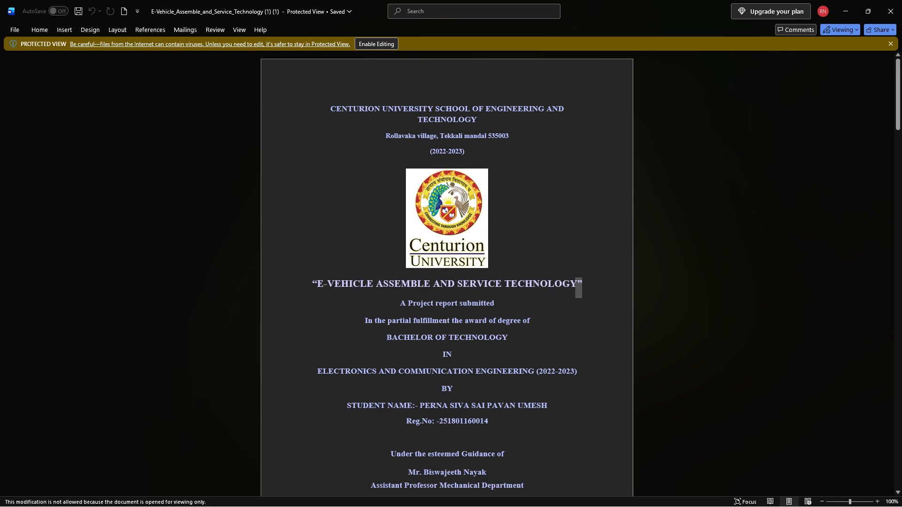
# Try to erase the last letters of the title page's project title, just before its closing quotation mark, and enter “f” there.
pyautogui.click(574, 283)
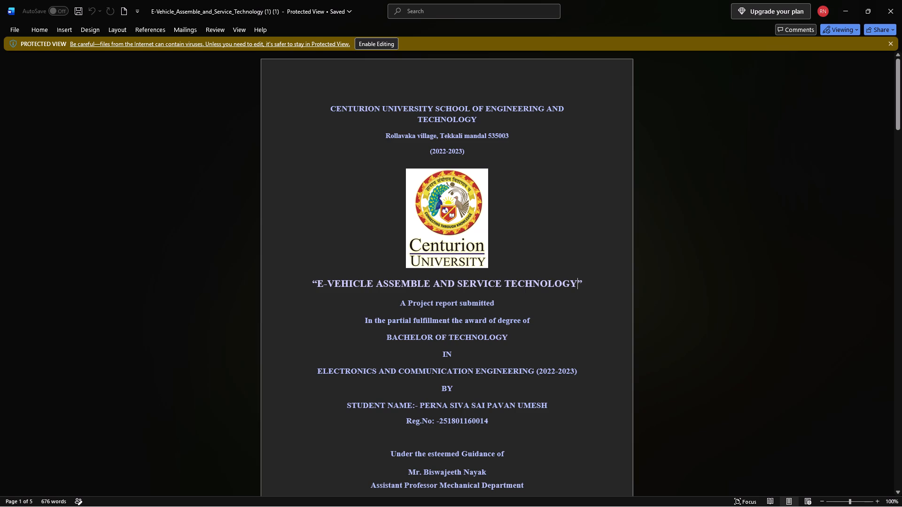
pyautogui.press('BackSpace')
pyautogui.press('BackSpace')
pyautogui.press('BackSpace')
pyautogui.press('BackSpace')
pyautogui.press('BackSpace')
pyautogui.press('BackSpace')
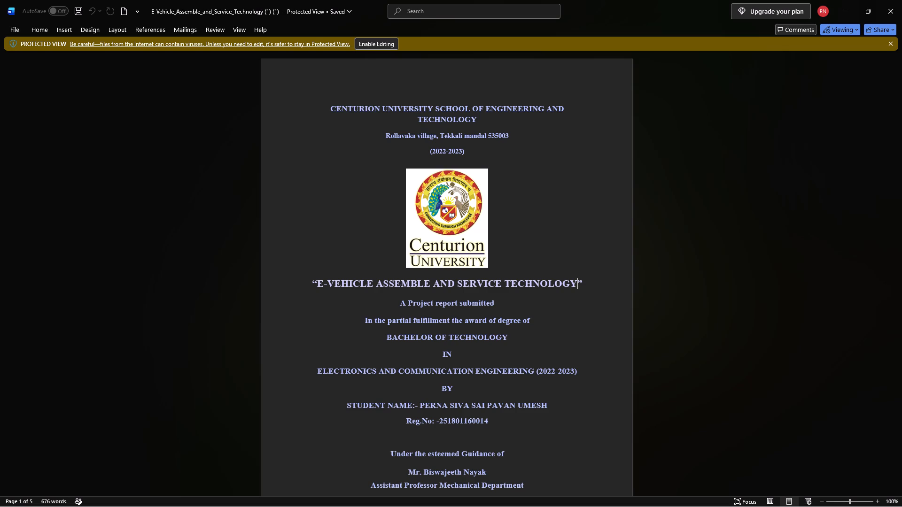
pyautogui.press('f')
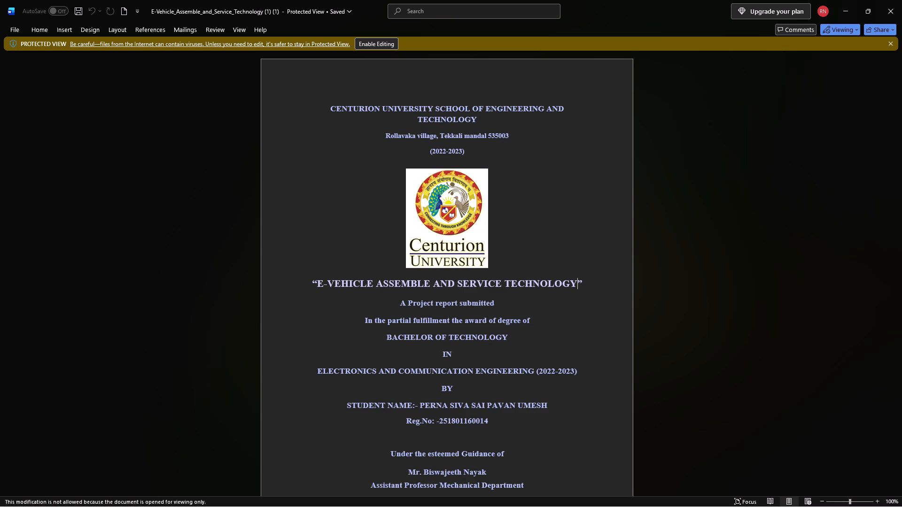
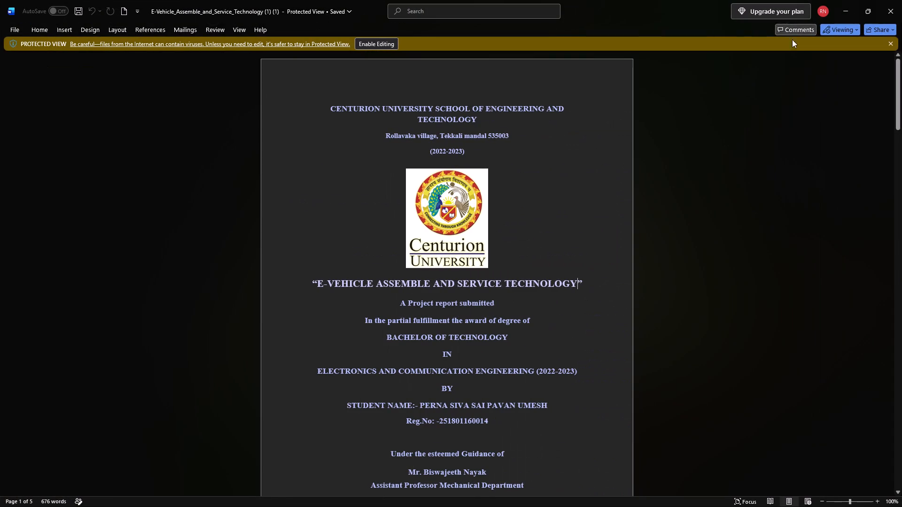
# Take the E-Vehicle report out of Protected View by enabling editing.
pyautogui.scroll(1, 501, 371)
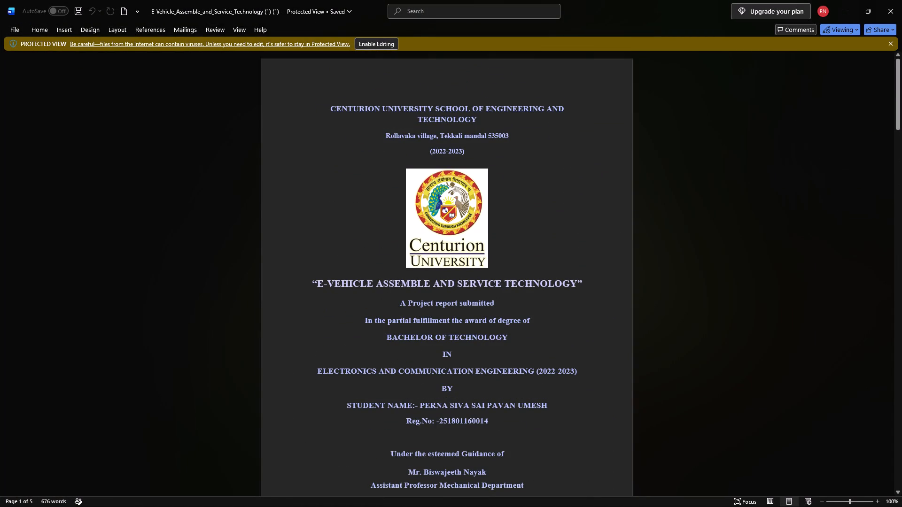
pyautogui.press('BackSpace')
pyautogui.press('BackSpace')
pyautogui.press('BackSpace')
pyautogui.press('BackSpace')
pyautogui.press('BackSpace')
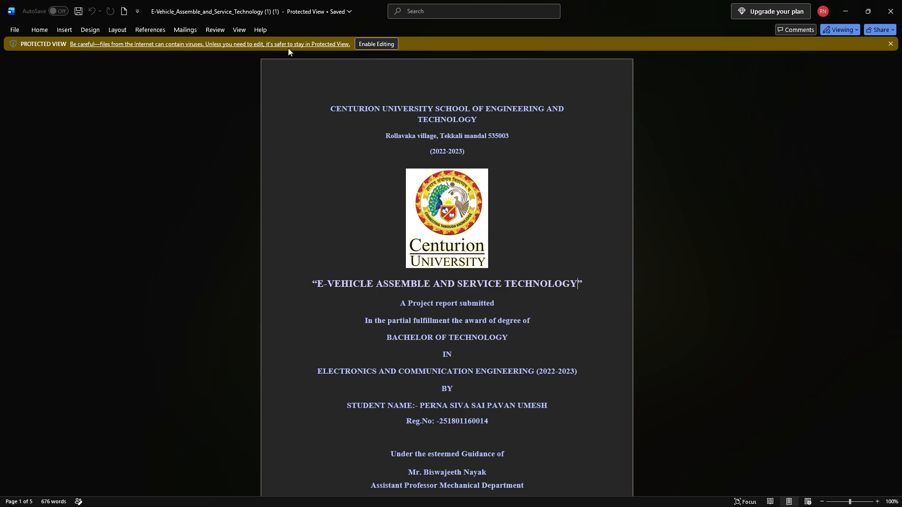
pyautogui.click(370, 48)
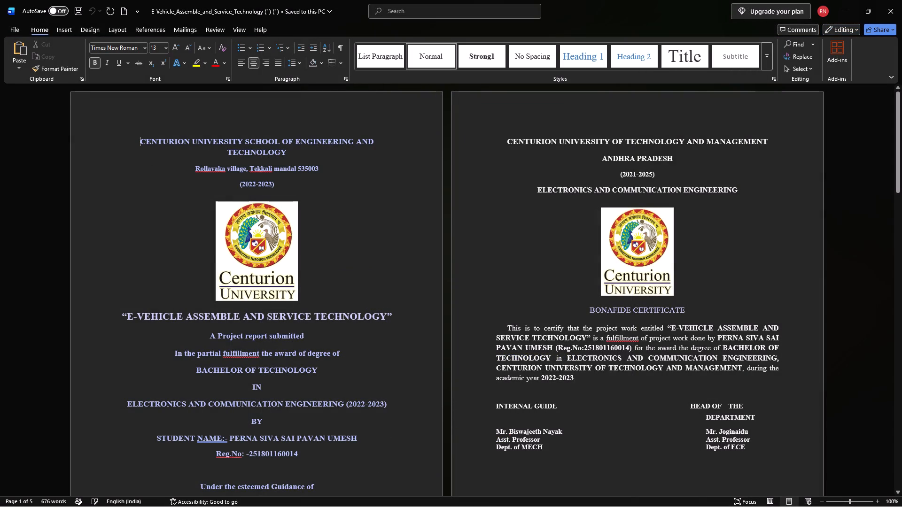
# Clear the E-Vehicle project title on the cover page, keeping its quotation marks.
pyautogui.click(388, 314)
pyautogui.press('BackSpace')
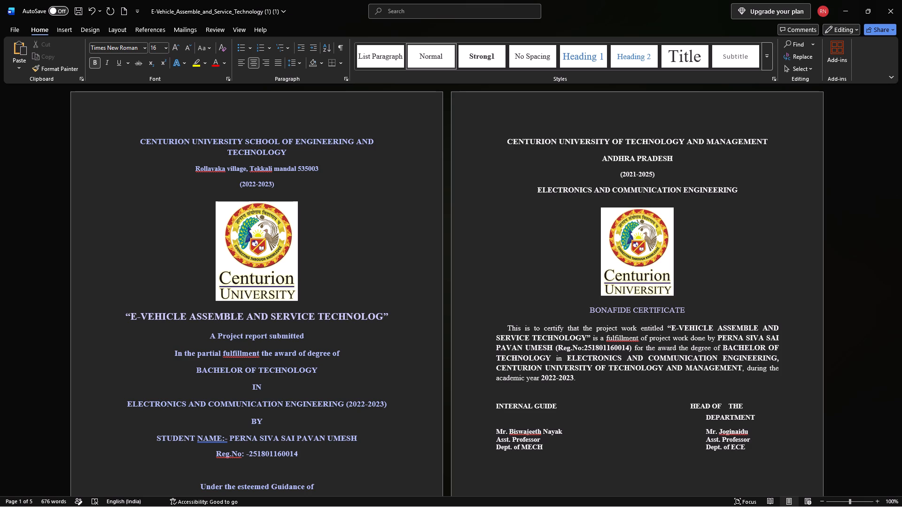
pyautogui.press('BackSpace')
pyautogui.press('BackSpace')
pyautogui.press('BackSpace')
pyautogui.press('BackSpace')
pyautogui.press('BackSpace')
pyautogui.press('BackSpace')
pyautogui.press('BackSpace')
pyautogui.press('BackSpace')
pyautogui.press('BackSpace')
pyautogui.press('BackSpace')
pyautogui.press('BackSpace')
pyautogui.press('BackSpace')
pyautogui.press('BackSpace')
pyautogui.press('BackSpace')
pyautogui.press('BackSpace')
pyautogui.press('BackSpace')
pyautogui.press('BackSpace')
pyautogui.press('BackSpace')
pyautogui.press('BackSpace')
pyautogui.press('BackSpace')
pyautogui.press('BackSpace')
pyautogui.press('BackSpace')
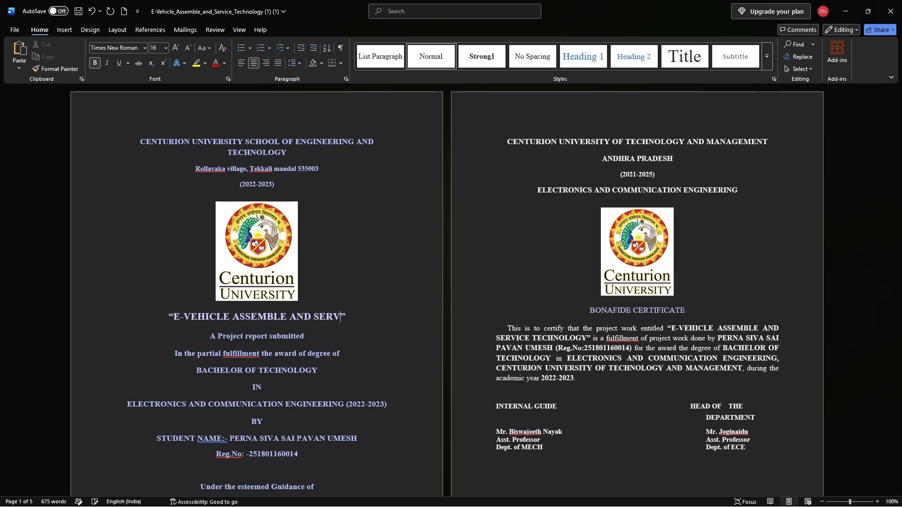
pyautogui.press('BackSpace')
pyautogui.press('BackSpace')
pyautogui.press('BackSpace')
pyautogui.press('BackSpace')
pyautogui.press('BackSpace')
pyautogui.press('BackSpace')
pyautogui.press('BackSpace')
pyautogui.press('BackSpace')
pyautogui.press('BackSpace')
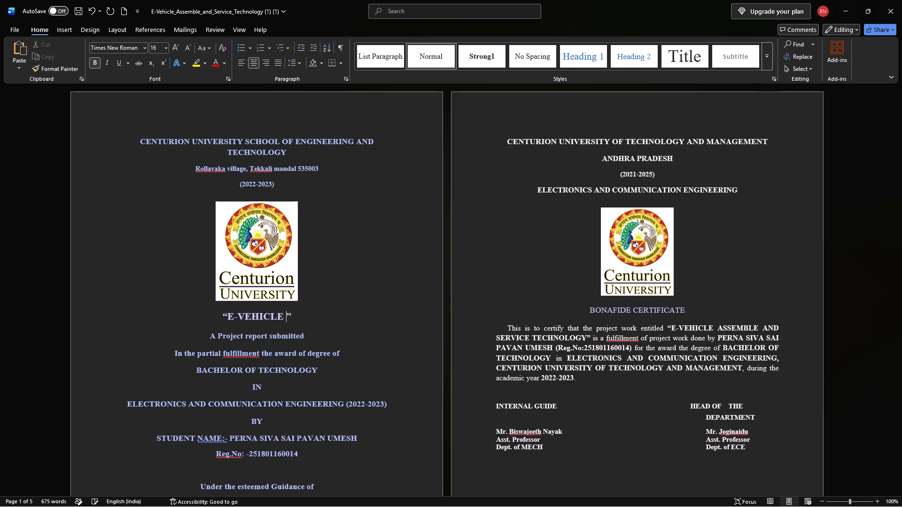
pyautogui.press('BackSpace')
pyautogui.press('BackSpace')
pyautogui.press('BackSpace')
pyautogui.press('BackSpace')
pyautogui.press('BackSpace')
pyautogui.press('BackSpace')
pyautogui.press('BackSpace')
pyautogui.press('BackSpace')
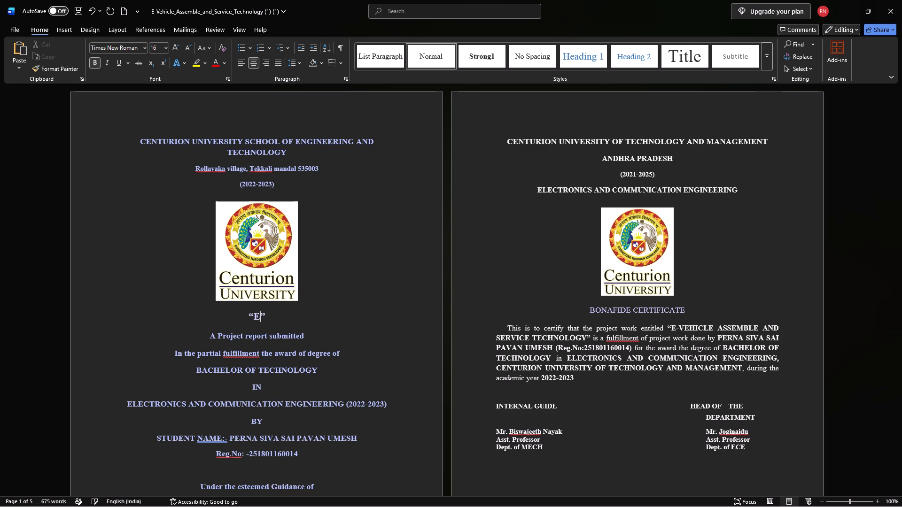
pyautogui.press('BackSpace')
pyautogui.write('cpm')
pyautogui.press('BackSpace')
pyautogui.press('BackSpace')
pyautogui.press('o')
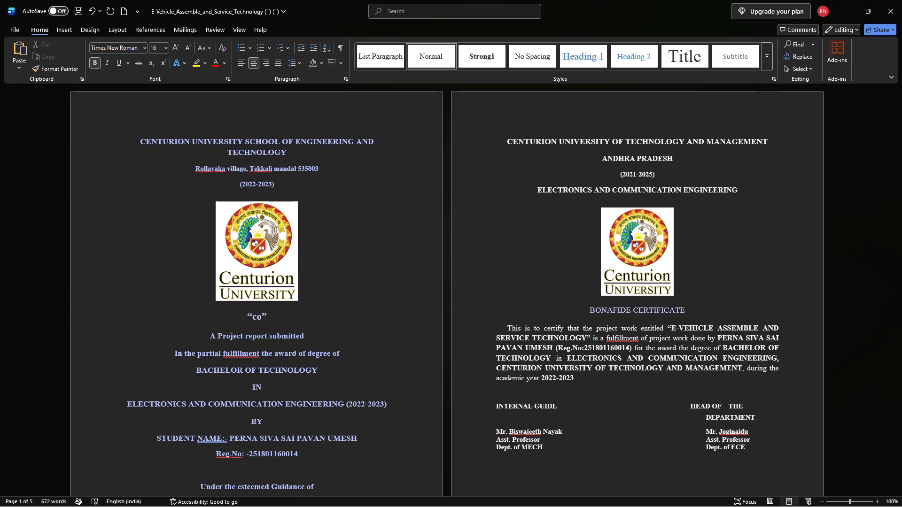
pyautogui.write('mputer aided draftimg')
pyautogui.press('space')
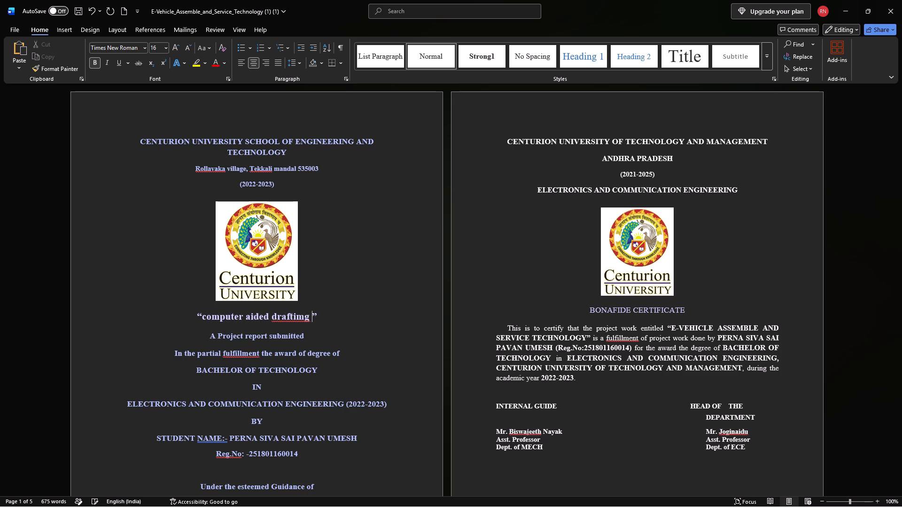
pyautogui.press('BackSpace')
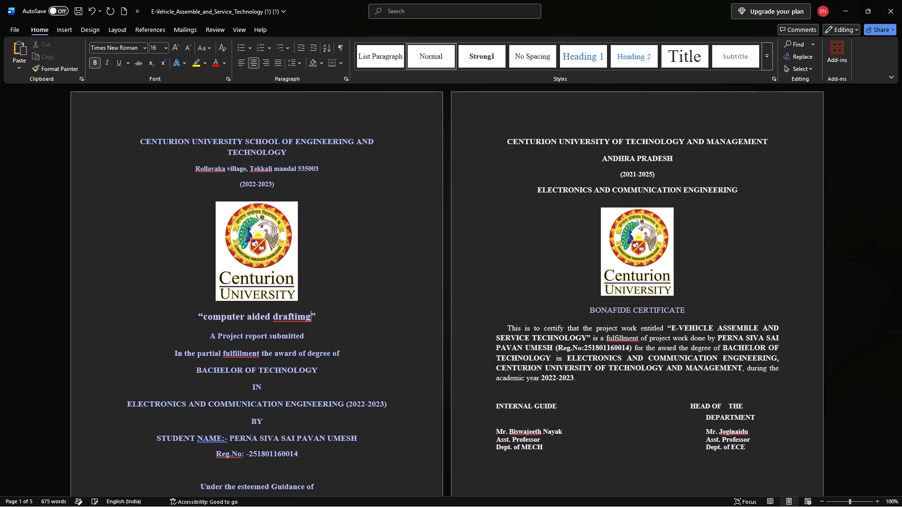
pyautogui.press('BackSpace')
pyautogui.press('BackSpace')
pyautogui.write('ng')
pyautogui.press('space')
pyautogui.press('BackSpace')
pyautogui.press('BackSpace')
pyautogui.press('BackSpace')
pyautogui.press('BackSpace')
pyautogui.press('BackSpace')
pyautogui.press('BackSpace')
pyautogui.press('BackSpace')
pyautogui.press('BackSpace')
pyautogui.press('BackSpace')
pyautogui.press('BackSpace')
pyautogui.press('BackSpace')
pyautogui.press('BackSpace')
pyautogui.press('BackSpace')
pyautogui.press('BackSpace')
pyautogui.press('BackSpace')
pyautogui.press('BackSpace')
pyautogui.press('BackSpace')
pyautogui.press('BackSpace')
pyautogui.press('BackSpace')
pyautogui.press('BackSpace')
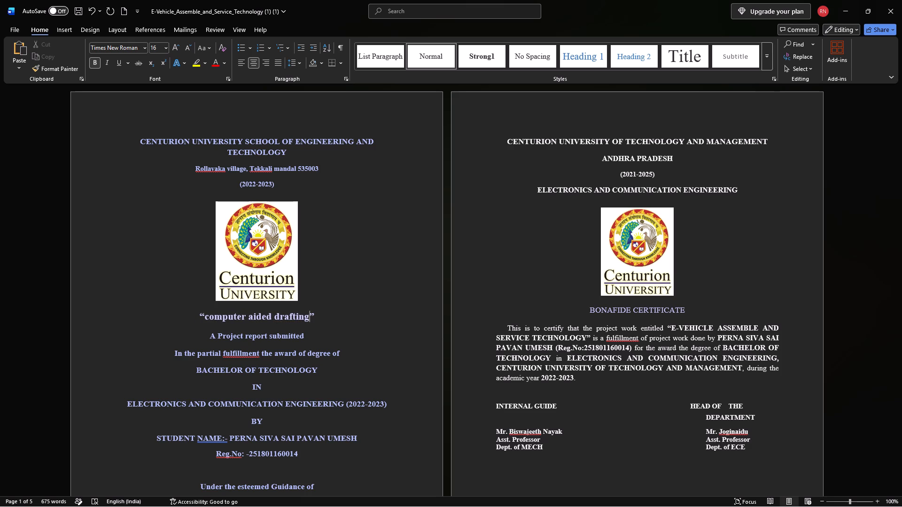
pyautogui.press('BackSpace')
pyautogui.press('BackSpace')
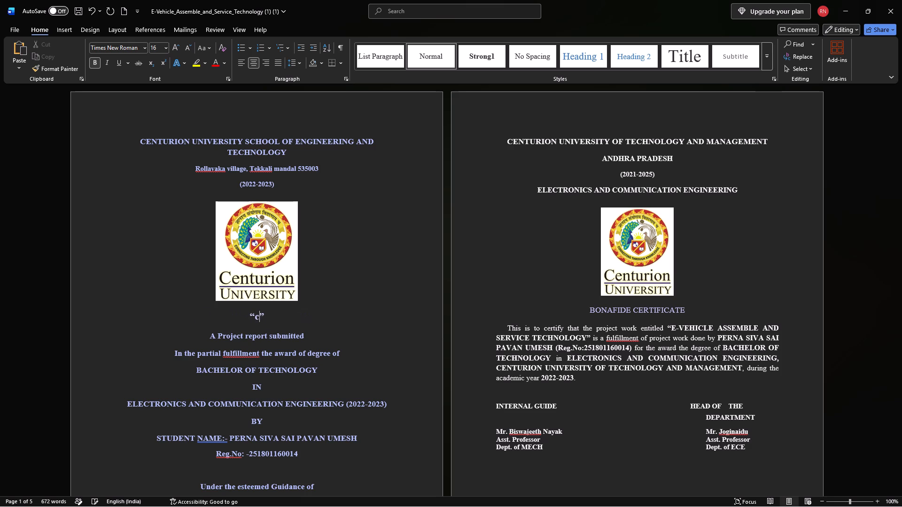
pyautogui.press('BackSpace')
# Enter “COMPUTER AIDED DRAFTING IN 3D EXPERINCE ” in capitals between the quotation marks as the cover page title.
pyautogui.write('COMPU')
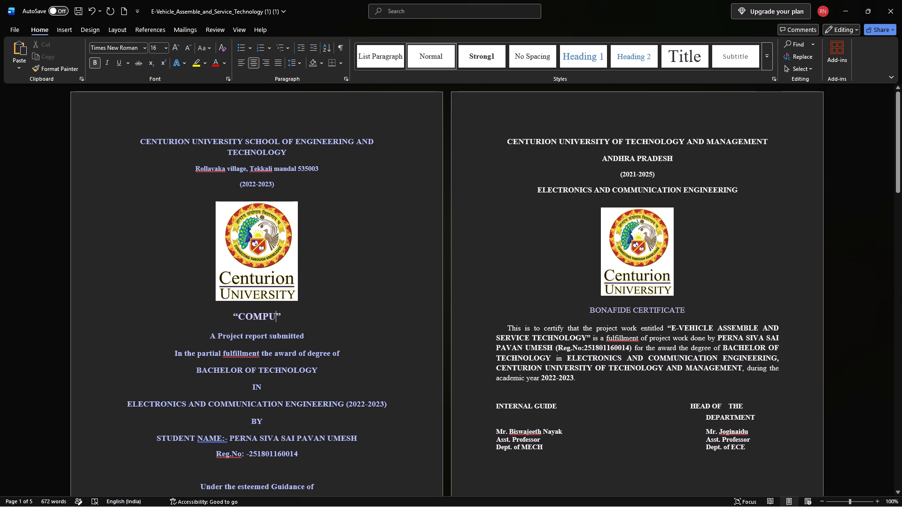
pyautogui.scroll(5, 901, 293)
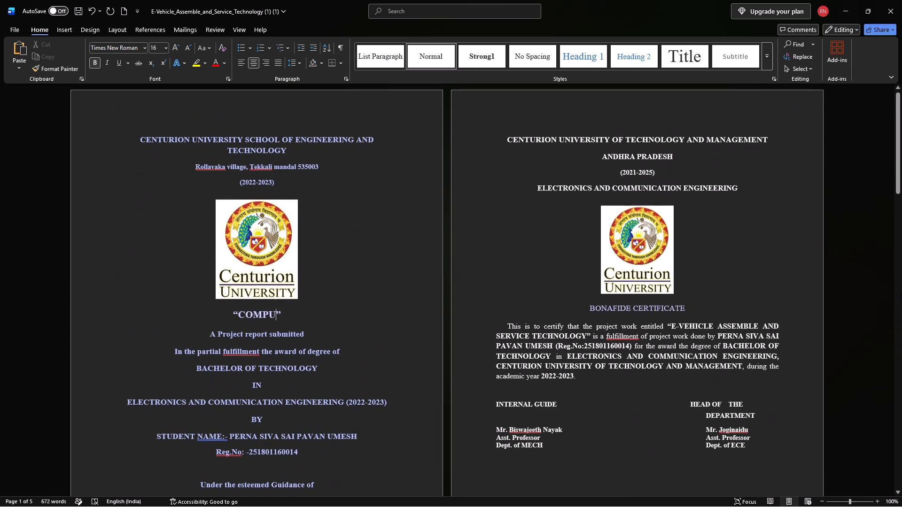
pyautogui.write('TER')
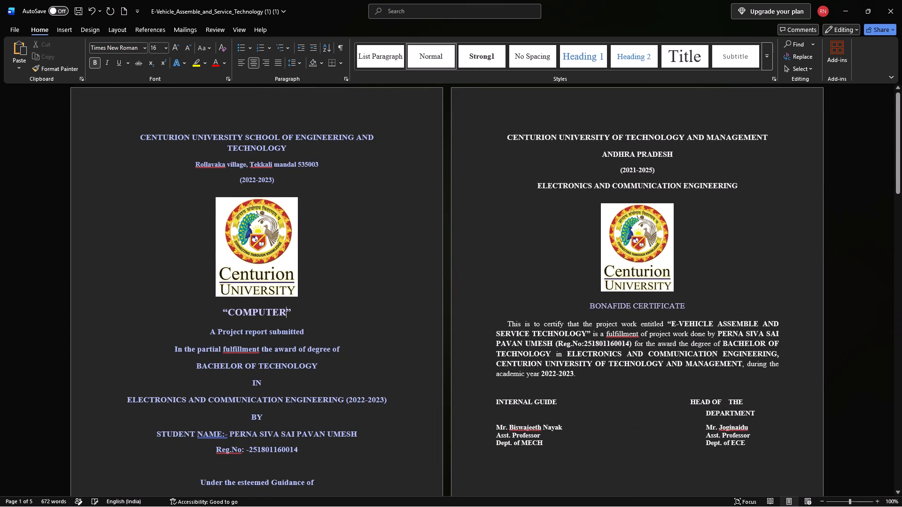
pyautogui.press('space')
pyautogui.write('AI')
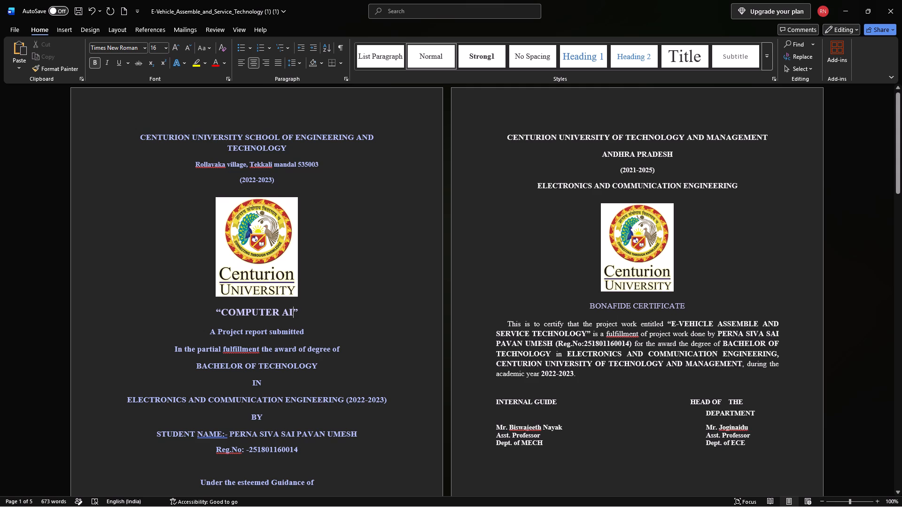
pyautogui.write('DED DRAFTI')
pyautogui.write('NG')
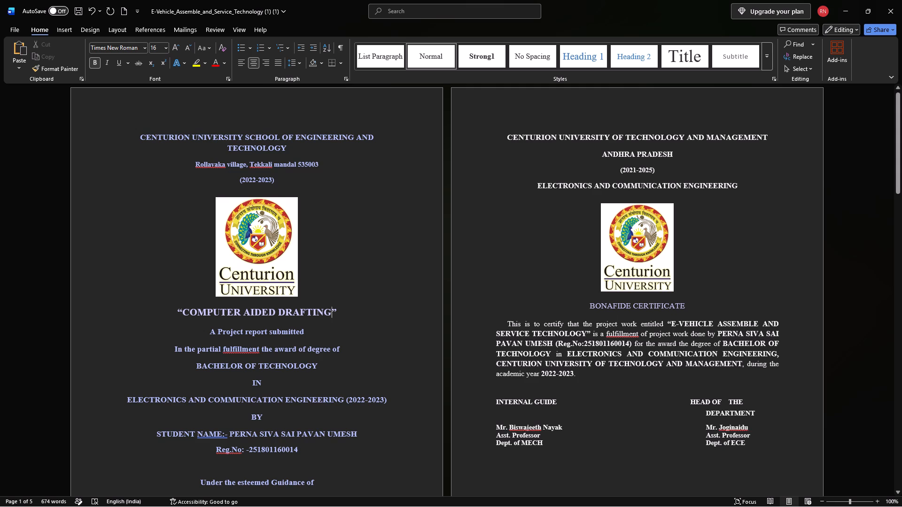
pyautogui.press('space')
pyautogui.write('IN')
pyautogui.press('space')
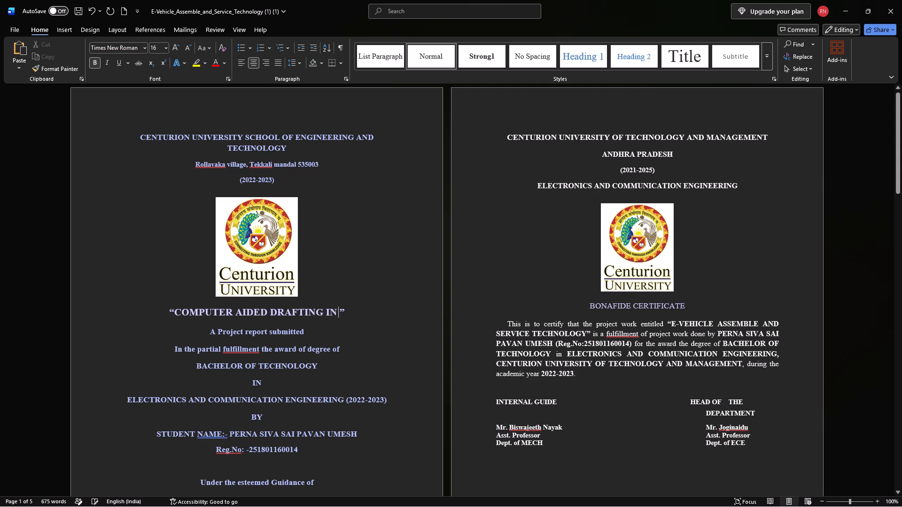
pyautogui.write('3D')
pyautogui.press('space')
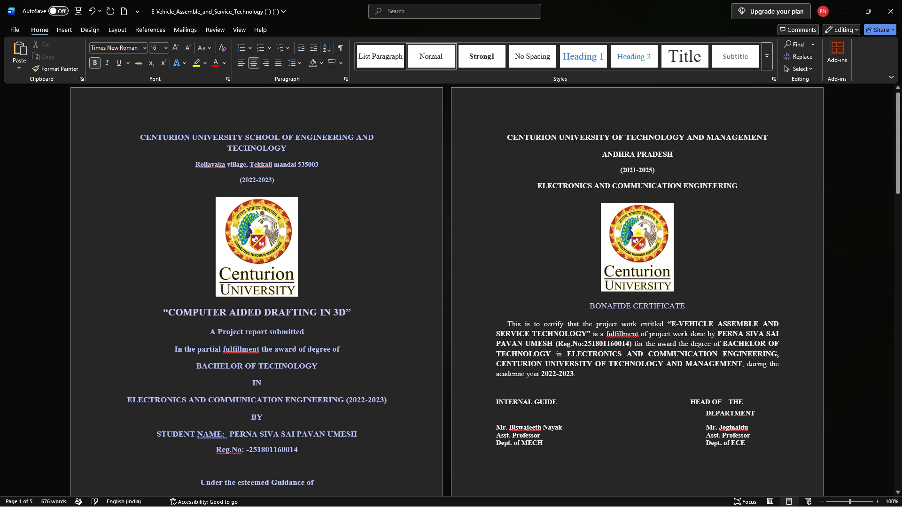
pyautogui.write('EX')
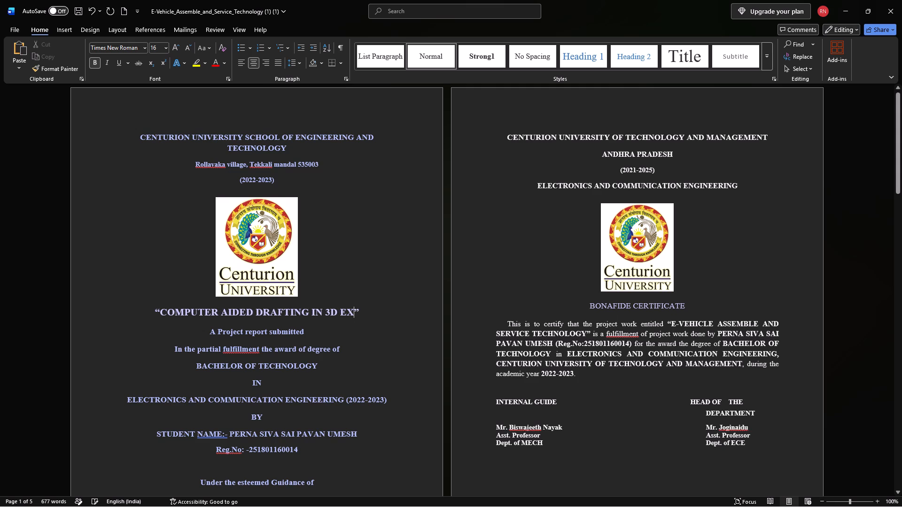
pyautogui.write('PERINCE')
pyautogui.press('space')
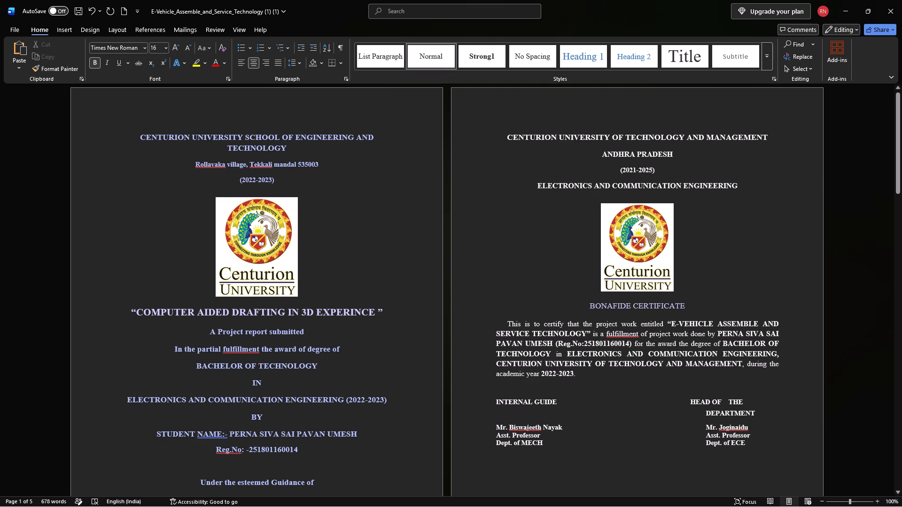
# Set the year range in brackets after the cover page's department name to 2026-2027.
pyautogui.click(383, 402)
pyautogui.click(383, 402)
pyautogui.press('BackSpace')
pyautogui.press('BackSpace')
pyautogui.press('BackSpace')
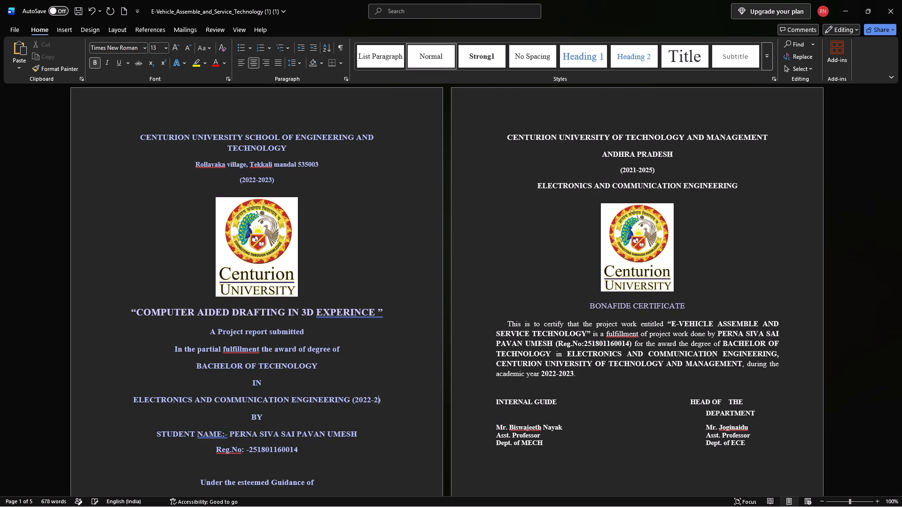
pyautogui.press('BackSpace')
pyautogui.press('BackSpace')
pyautogui.press('BackSpace')
pyautogui.press('BackSpace')
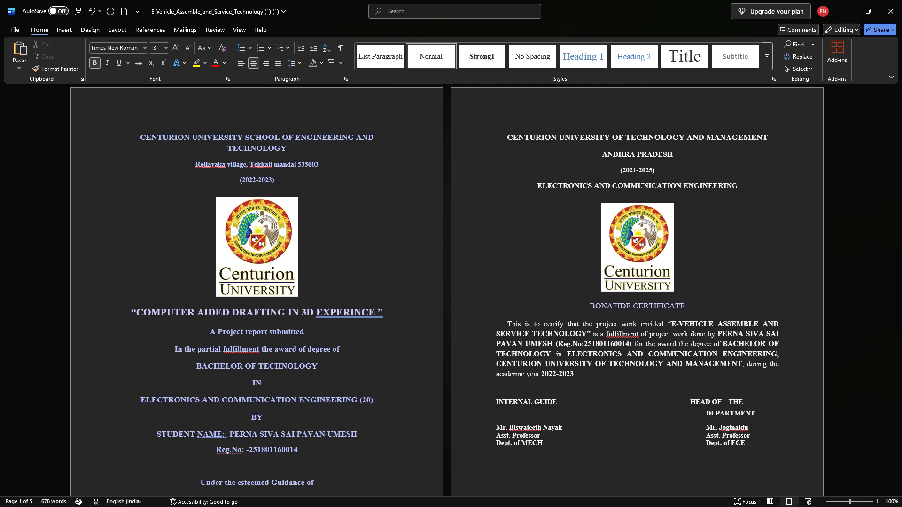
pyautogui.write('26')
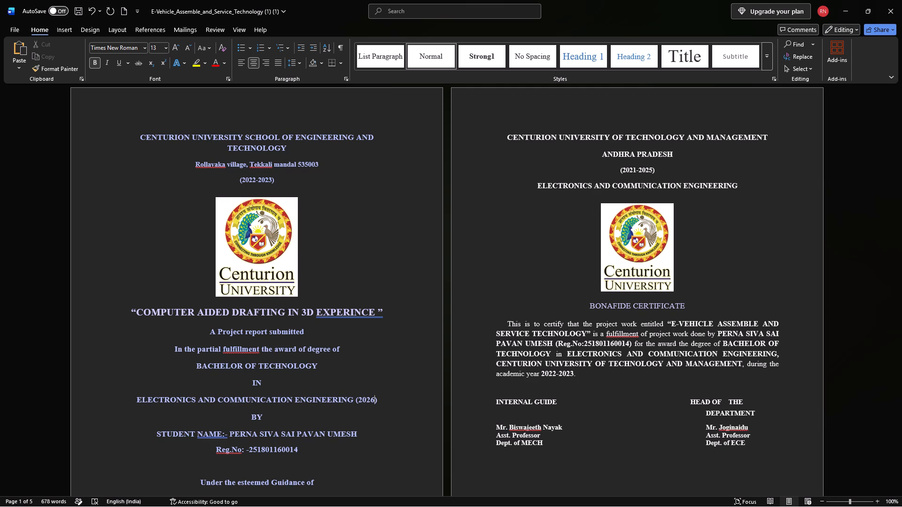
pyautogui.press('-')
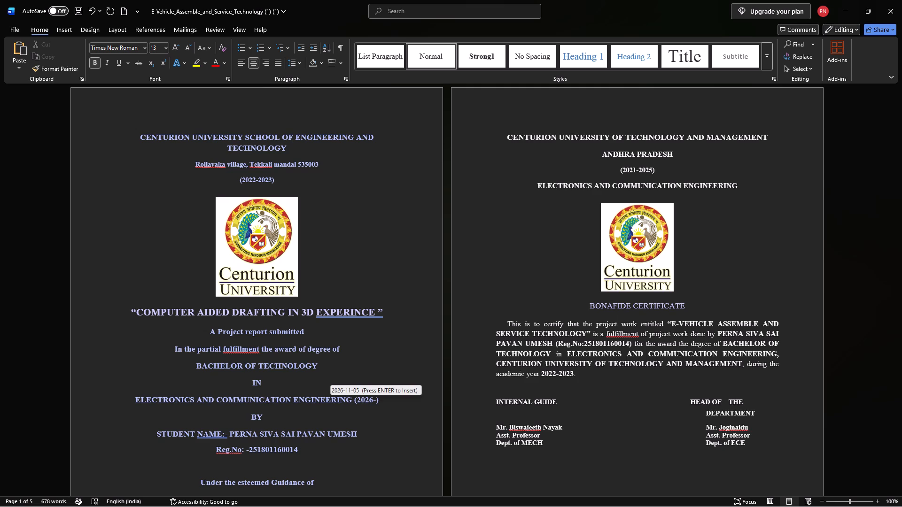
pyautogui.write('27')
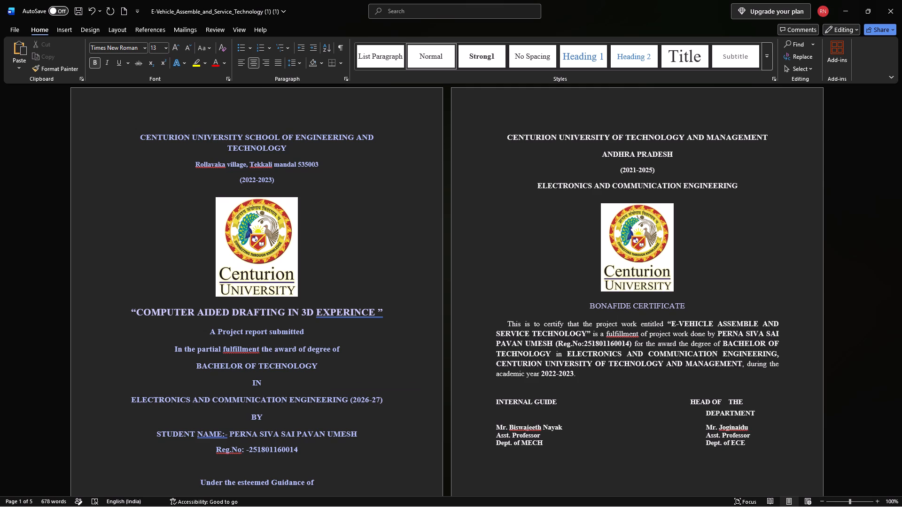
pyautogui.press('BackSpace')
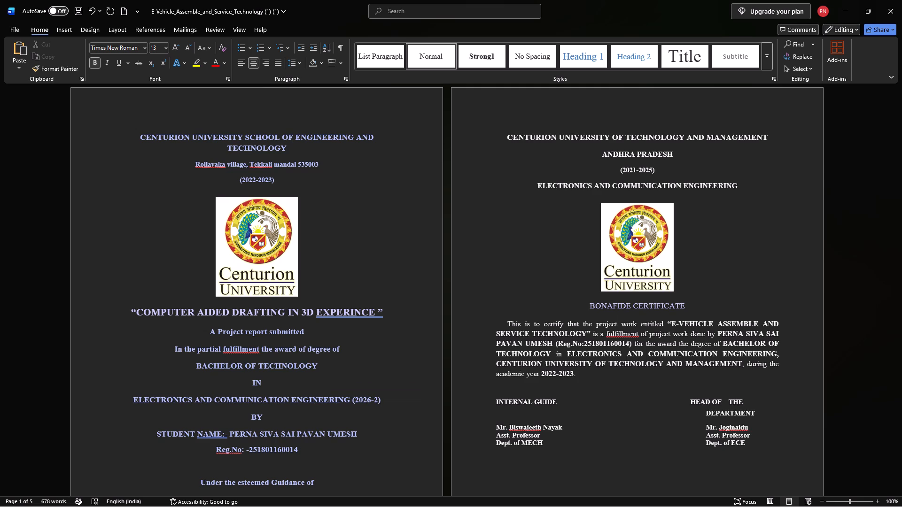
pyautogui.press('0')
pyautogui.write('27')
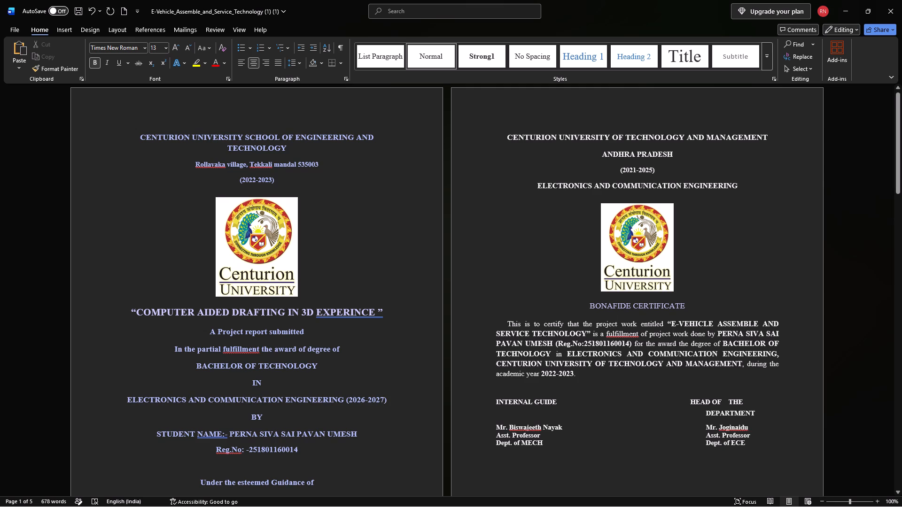
# Replace the department name before the year range on the cover page with “MECHANICAL ENGINEERING”.
pyautogui.click(343, 399)
pyautogui.press('BackSpace')
pyautogui.press('BackSpace')
pyautogui.press('BackSpace')
pyautogui.press('BackSpace')
pyautogui.press('BackSpace')
pyautogui.press('BackSpace')
pyautogui.press('BackSpace')
pyautogui.press('BackSpace')
pyautogui.press('BackSpace')
pyautogui.press('BackSpace')
pyautogui.press('BackSpace')
pyautogui.press('BackSpace')
pyautogui.press('BackSpace')
pyautogui.press('BackSpace')
pyautogui.press('BackSpace')
pyautogui.press('BackSpace')
pyautogui.press('BackSpace')
pyautogui.press('BackSpace')
pyautogui.press('BackSpace')
pyautogui.press('BackSpace')
pyautogui.press('BackSpace')
pyautogui.press('BackSpace')
pyautogui.press('BackSpace')
pyautogui.press('BackSpace')
pyautogui.press('BackSpace')
pyautogui.press('BackSpace')
pyautogui.press('BackSpace')
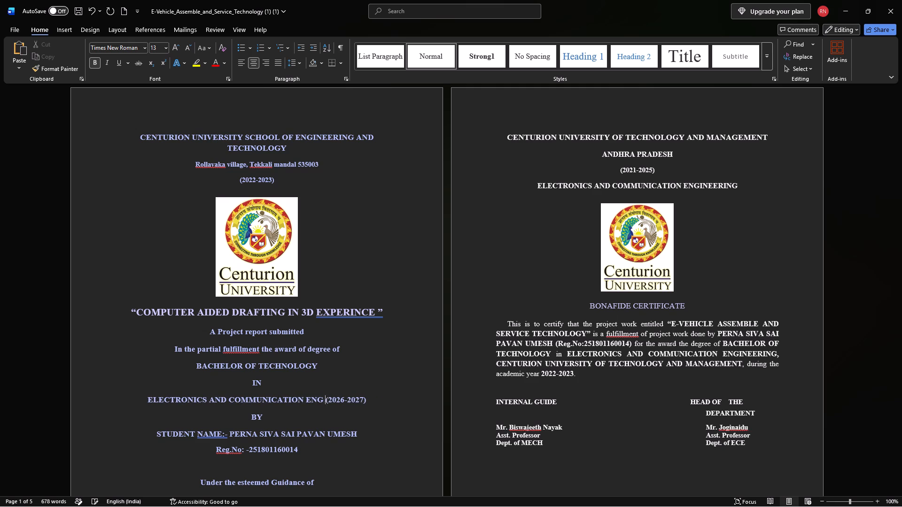
pyautogui.press('BackSpace')
pyautogui.press('BackSpace')
pyautogui.press('BackSpace')
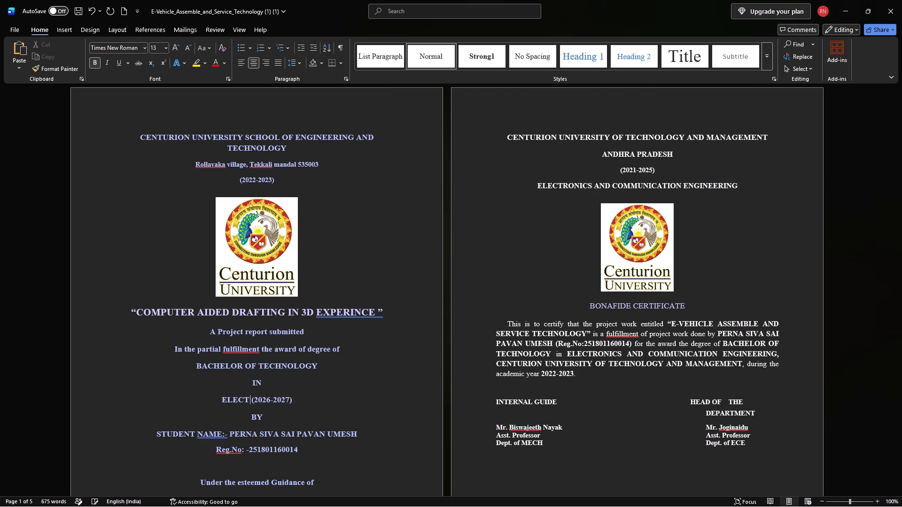
pyautogui.press('BackSpace')
pyautogui.press('BackSpace')
pyautogui.press('BackSpace')
pyautogui.press('BackSpace')
pyautogui.press('BackSpace')
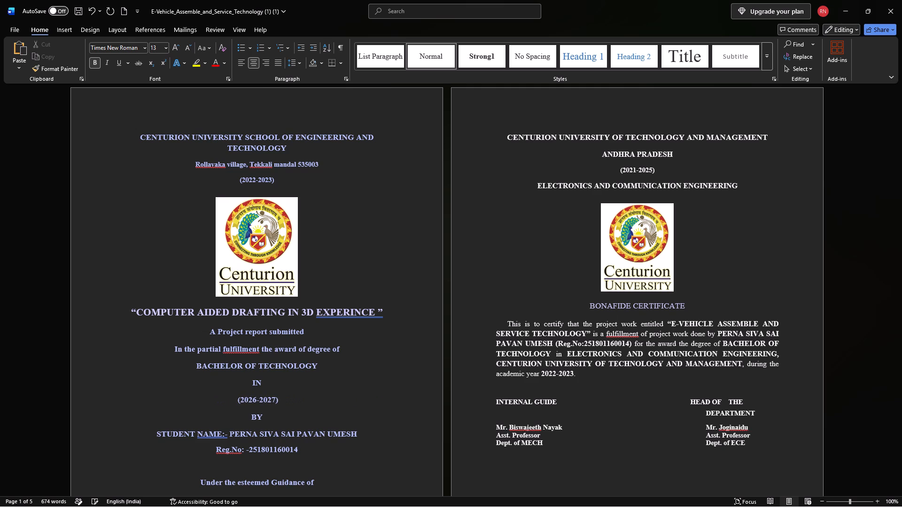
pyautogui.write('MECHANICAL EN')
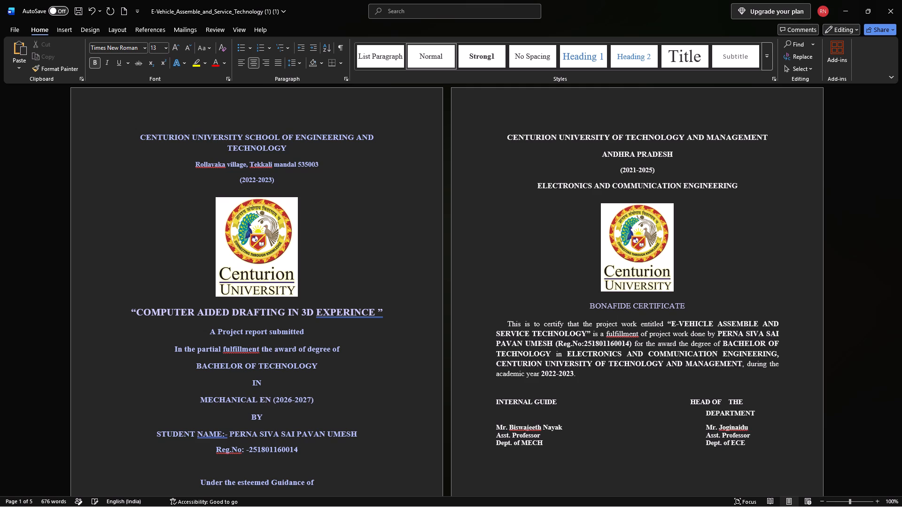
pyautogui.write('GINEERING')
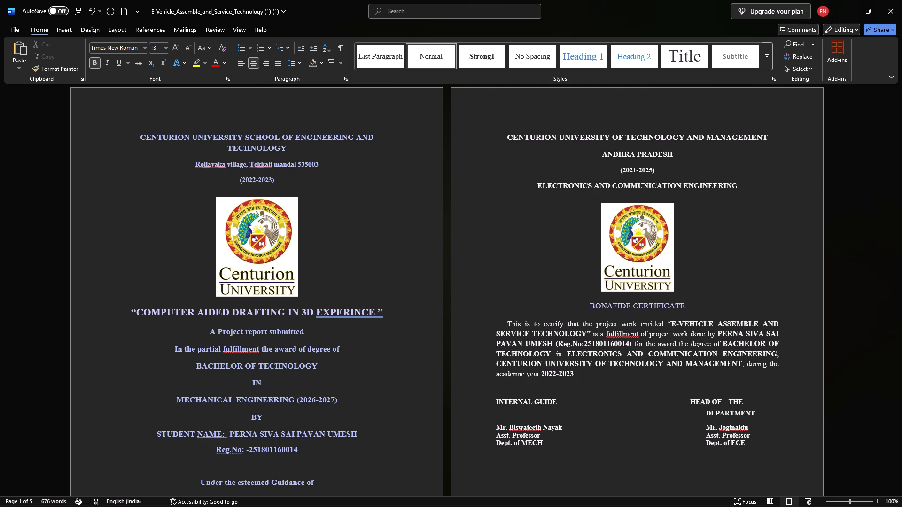
# Delete the department head's name, including its “Mr.” title, from the signature block of the Bonafide Certificate.
pyautogui.scroll(-1, 343, 399)
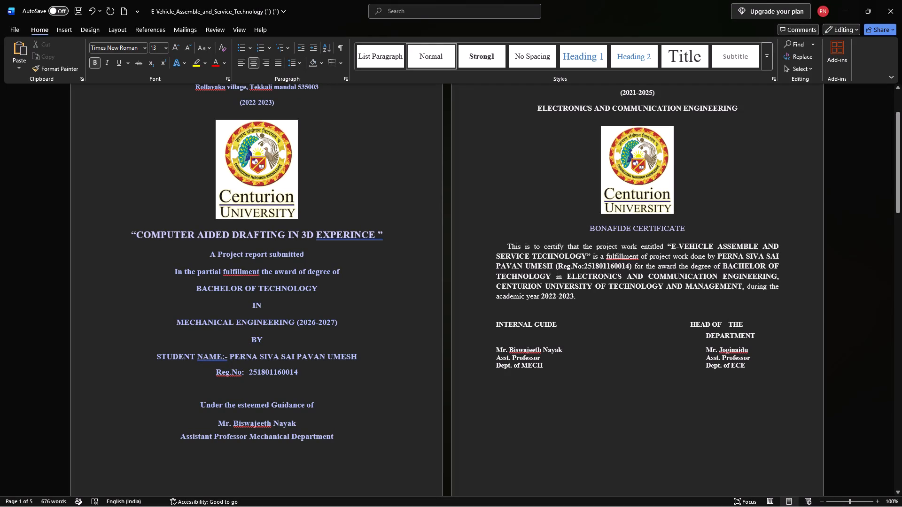
pyautogui.scroll(1, 319, 417)
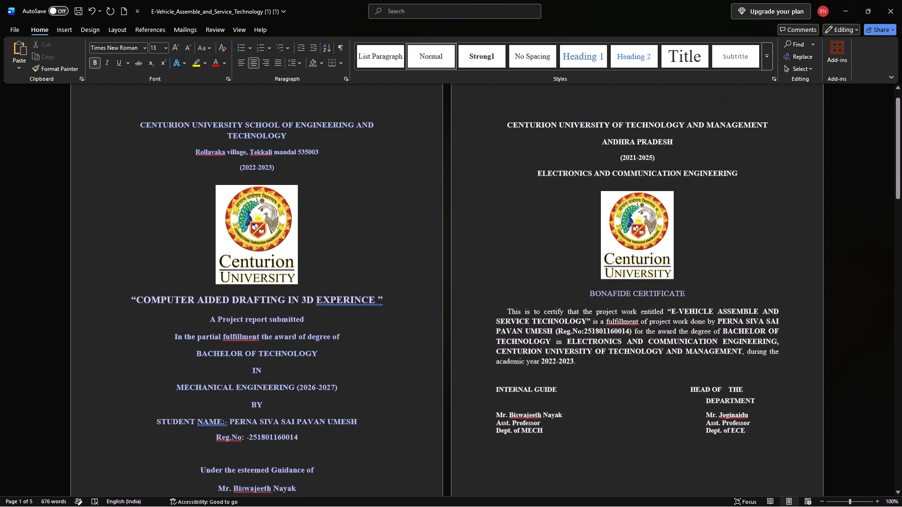
pyautogui.scroll(1, 319, 417)
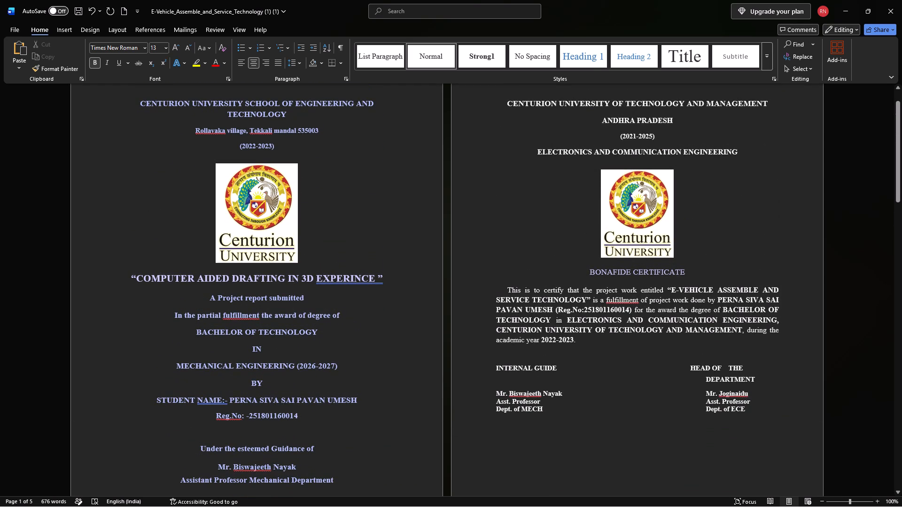
pyautogui.click(749, 394)
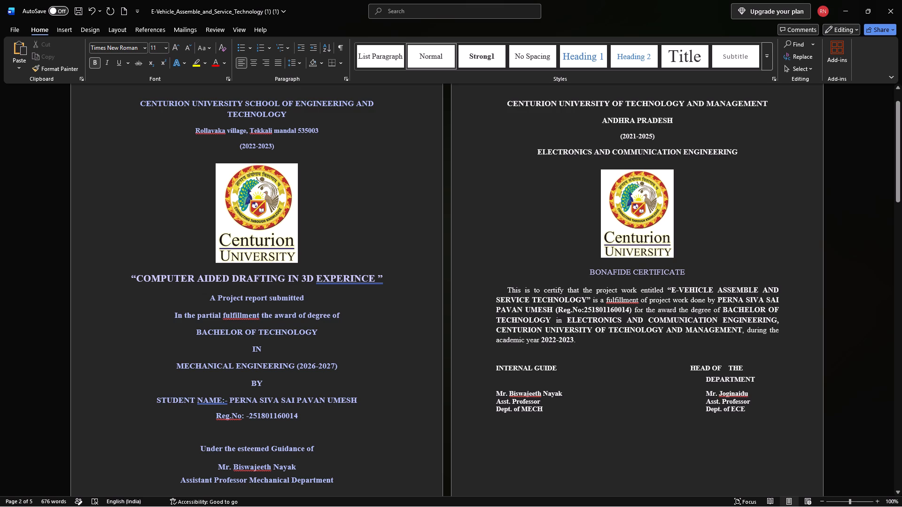
pyautogui.press('BackSpace')
pyautogui.press('BackSpace')
pyautogui.press('BackSpace')
pyautogui.press('BackSpace')
pyautogui.press('BackSpace')
pyautogui.press('BackSpace')
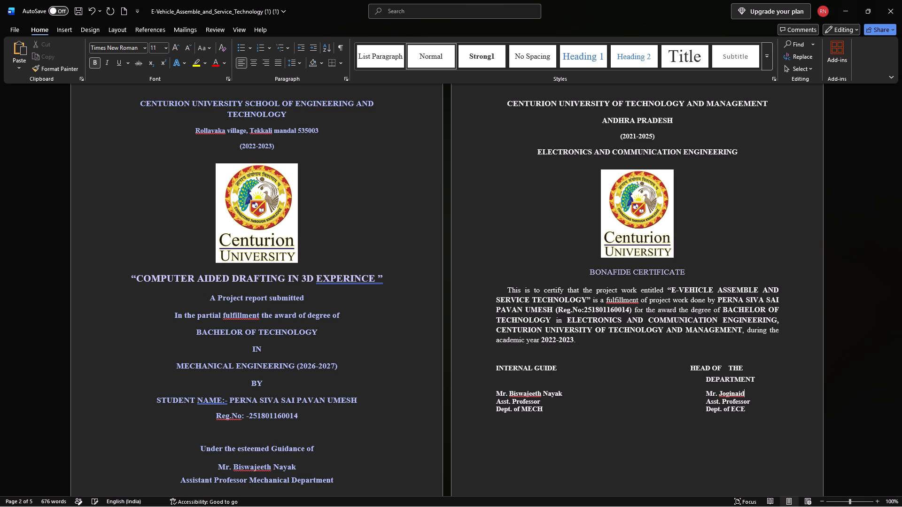
pyautogui.press('BackSpace')
pyautogui.press('BackSpace')
pyautogui.press('BackSpace')
pyautogui.press('BackSpace')
pyautogui.press('BackSpace')
pyautogui.press('BackSpace')
pyautogui.press('BackSpace')
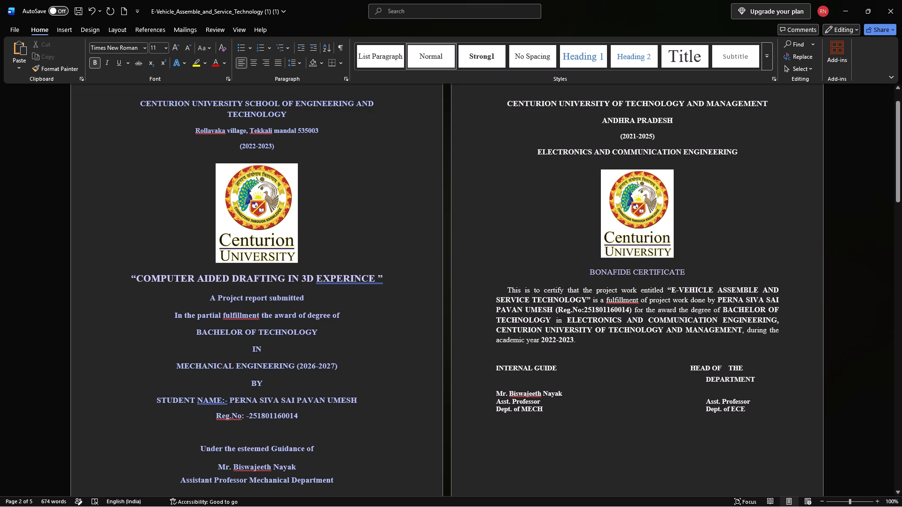
# Change the department under the certificate's Head of the Department signature to “Dept. of MECH”.
pyautogui.click(746, 411)
pyautogui.press('BackSpace')
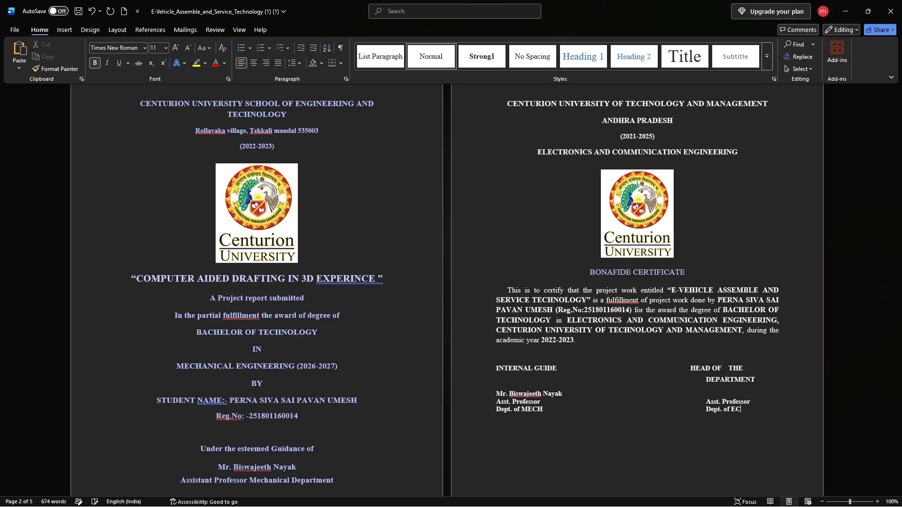
pyautogui.press('BackSpace')
pyautogui.press('BackSpace')
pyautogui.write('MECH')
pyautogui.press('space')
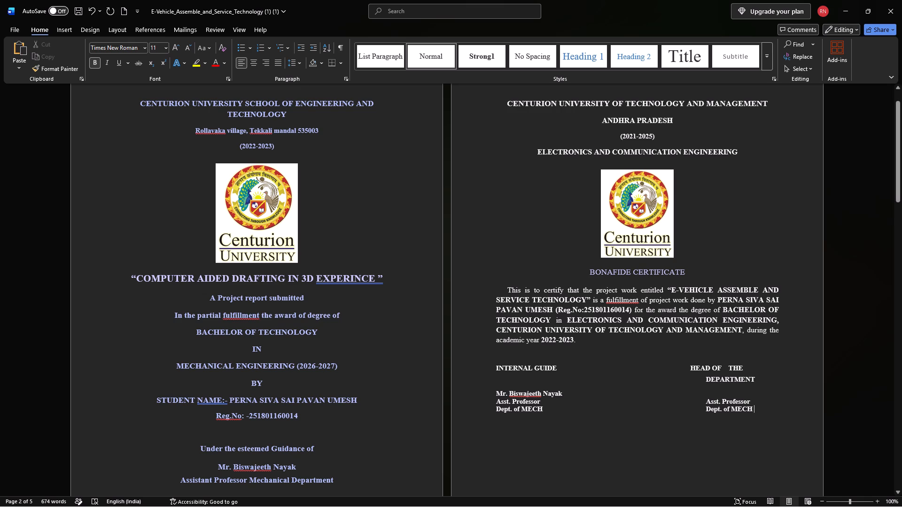
# Change the department heading above the logo on the certificate page to “MECHANICAL ENGINEERING”.
pyautogui.click(739, 149)
pyautogui.click(681, 153)
pyautogui.press('BackSpace')
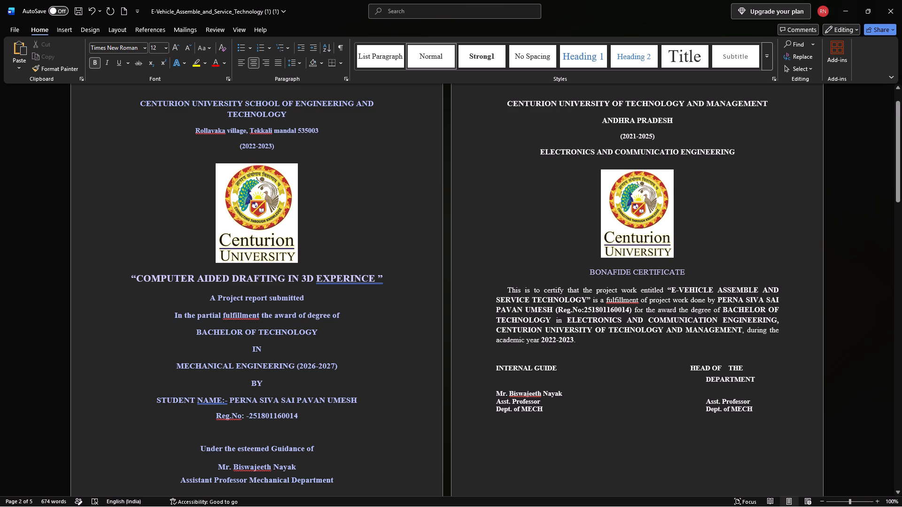
pyautogui.press('BackSpace')
pyautogui.press('BackSpace')
pyautogui.press('BackSpace')
pyautogui.press('BackSpace')
pyautogui.press('BackSpace')
pyautogui.press('BackSpace')
pyautogui.press('BackSpace')
pyautogui.press('BackSpace')
pyautogui.press('BackSpace')
pyautogui.press('BackSpace')
pyautogui.press('BackSpace')
pyautogui.press('BackSpace')
pyautogui.press('BackSpace')
pyautogui.press('BackSpace')
pyautogui.press('BackSpace')
pyautogui.press('BackSpace')
pyautogui.press('BackSpace')
pyautogui.press('BackSpace')
pyautogui.press('BackSpace')
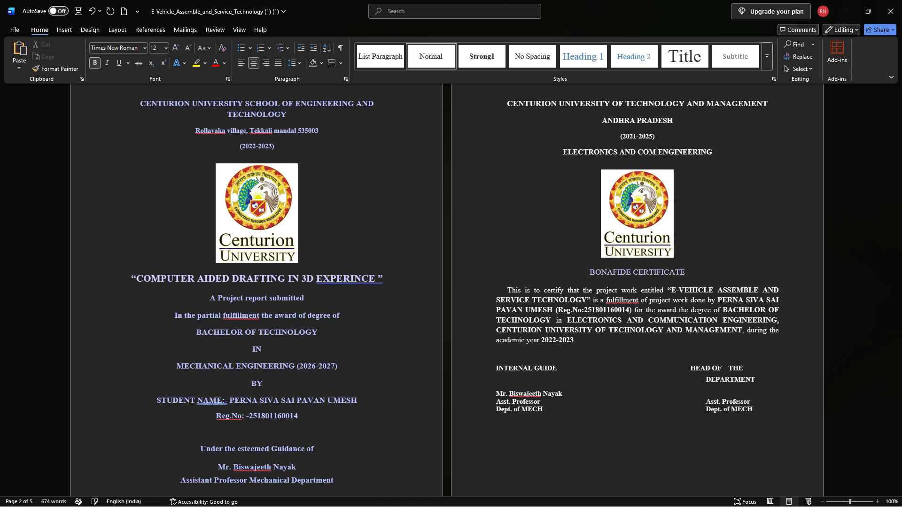
pyautogui.press('BackSpace')
pyautogui.press('BackSpace')
pyautogui.press('BackSpace')
pyautogui.press('BackSpace')
pyautogui.press('BackSpace')
pyautogui.press('BackSpace')
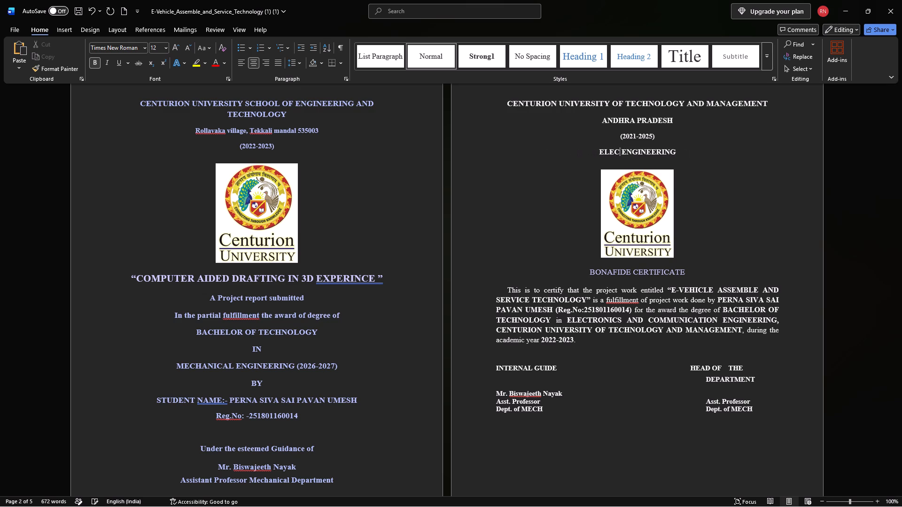
pyautogui.press('BackSpace')
pyautogui.press('BackSpace')
pyautogui.press('BackSpace')
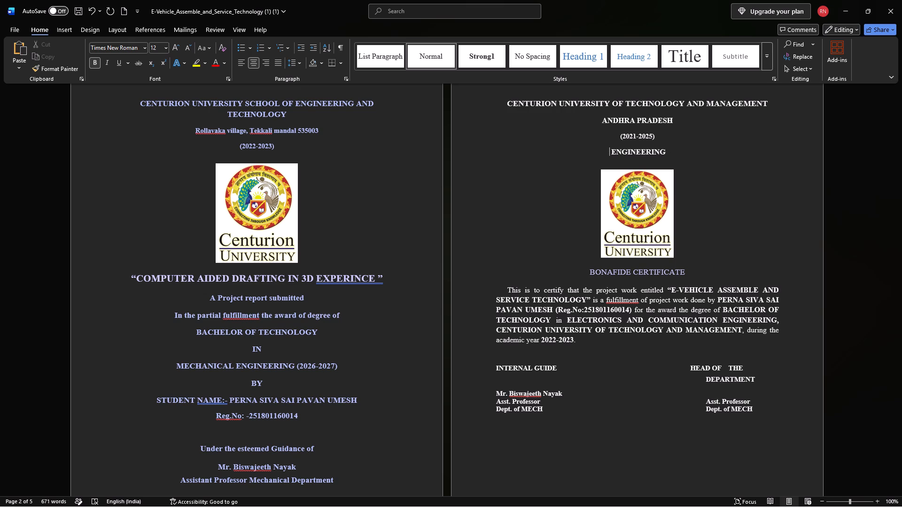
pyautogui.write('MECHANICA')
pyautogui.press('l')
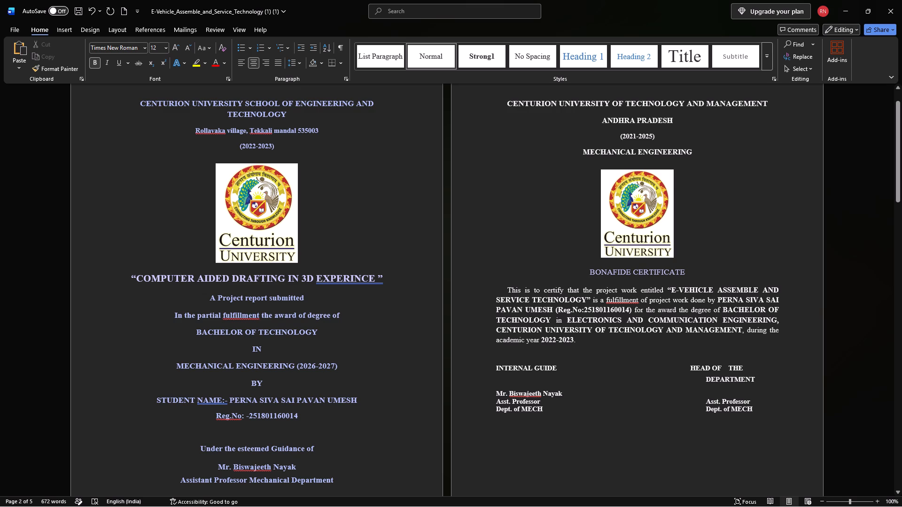
# Replace the quoted project title in the certificate paragraph with “COMPUTER AIDED DRAFTING IN 3D EXPERIENCE”, keeping the quotation marks.
pyautogui.click(586, 297)
pyautogui.press('BackSpace')
pyautogui.press('BackSpace')
pyautogui.press('BackSpace')
pyautogui.press('BackSpace')
pyautogui.press('BackSpace')
pyautogui.press('BackSpace')
pyautogui.press('BackSpace')
pyautogui.press('BackSpace')
pyautogui.press('BackSpace')
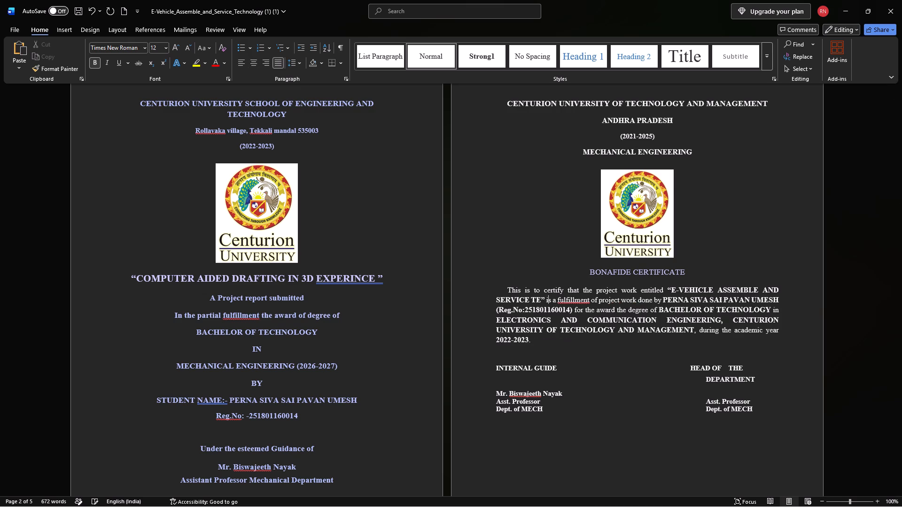
pyautogui.press('BackSpace')
pyautogui.press('BackSpace')
pyautogui.press('BackSpace')
pyautogui.press('BackSpace')
pyautogui.press('BackSpace')
pyautogui.press('BackSpace')
pyautogui.press('BackSpace')
pyautogui.press('BackSpace')
pyautogui.press('BackSpace')
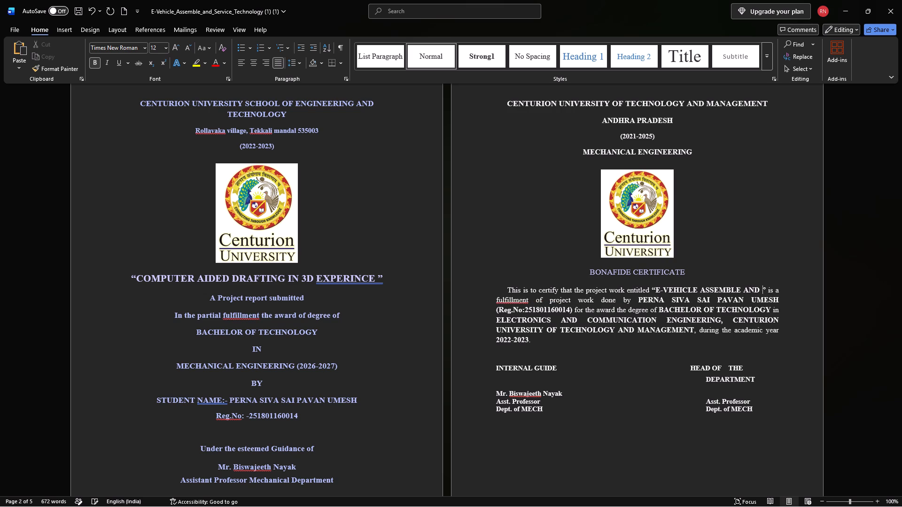
pyautogui.press('BackSpace')
pyautogui.press('BackSpace')
pyautogui.press('BackSpace')
pyautogui.press('BackSpace')
pyautogui.press('BackSpace')
pyautogui.press('BackSpace')
pyautogui.press('BackSpace')
pyautogui.press('BackSpace')
pyautogui.press('BackSpace')
pyautogui.press('BackSpace')
pyautogui.press('BackSpace')
pyautogui.press('BackSpace')
pyautogui.press('BackSpace')
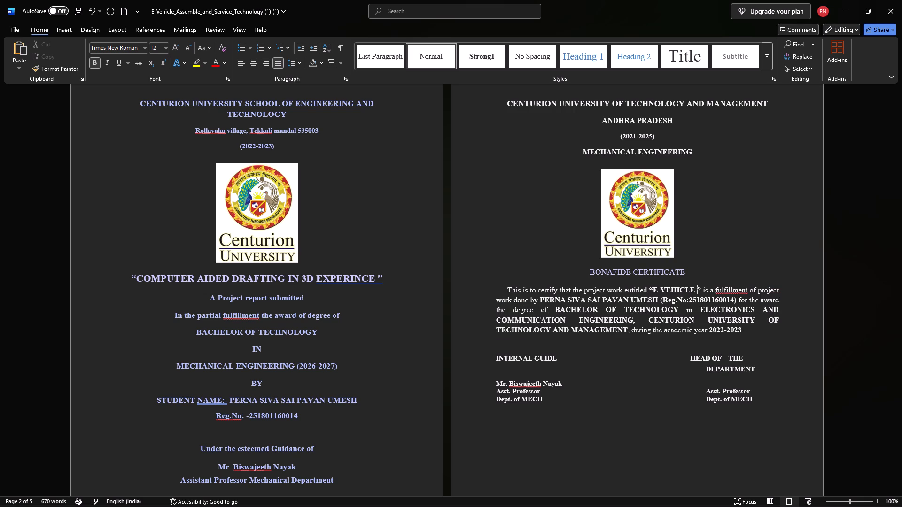
pyautogui.press('BackSpace')
pyautogui.press('BackSpace')
pyautogui.press('BackSpace')
pyautogui.press('BackSpace')
pyautogui.press('BackSpace')
pyautogui.press('BackSpace')
pyautogui.press('BackSpace')
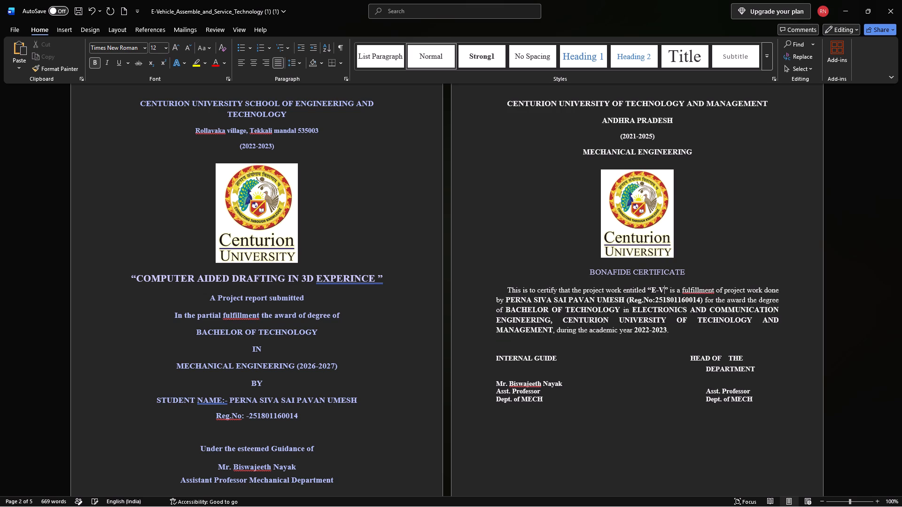
pyautogui.press('BackSpace')
pyautogui.press('BackSpace')
pyautogui.press('BackSpace')
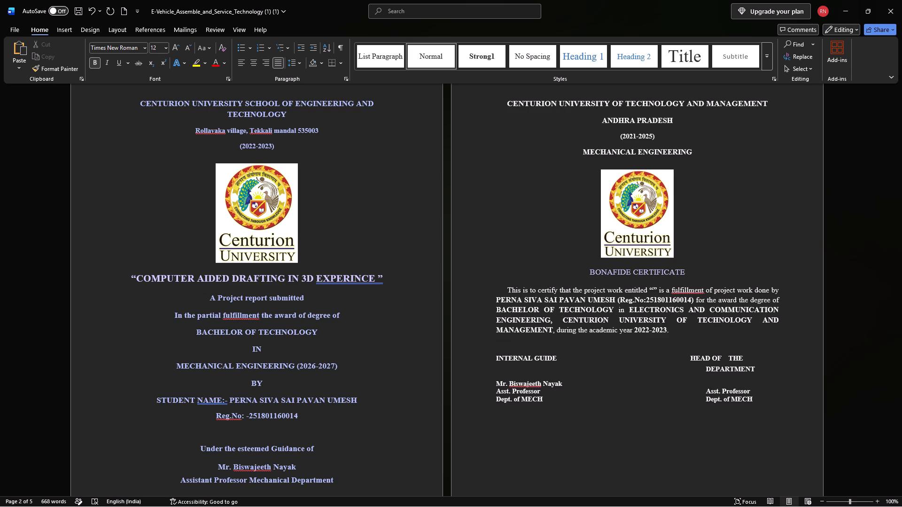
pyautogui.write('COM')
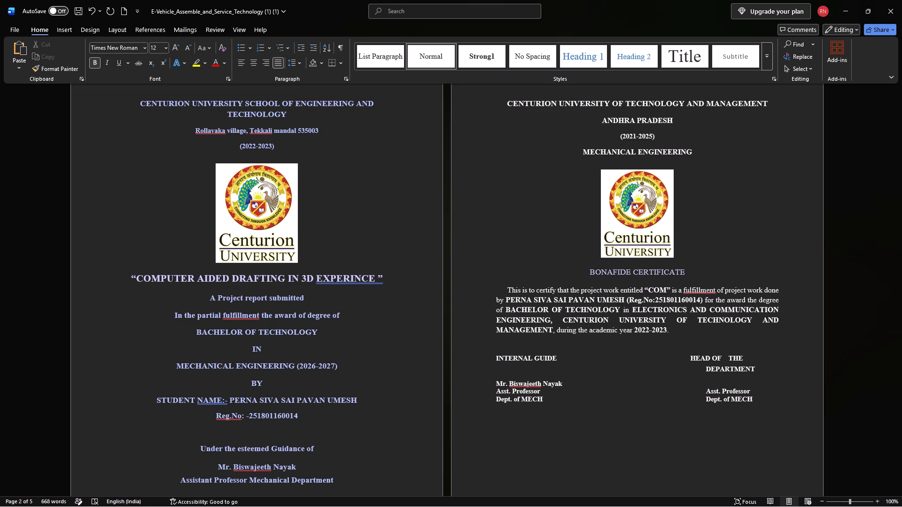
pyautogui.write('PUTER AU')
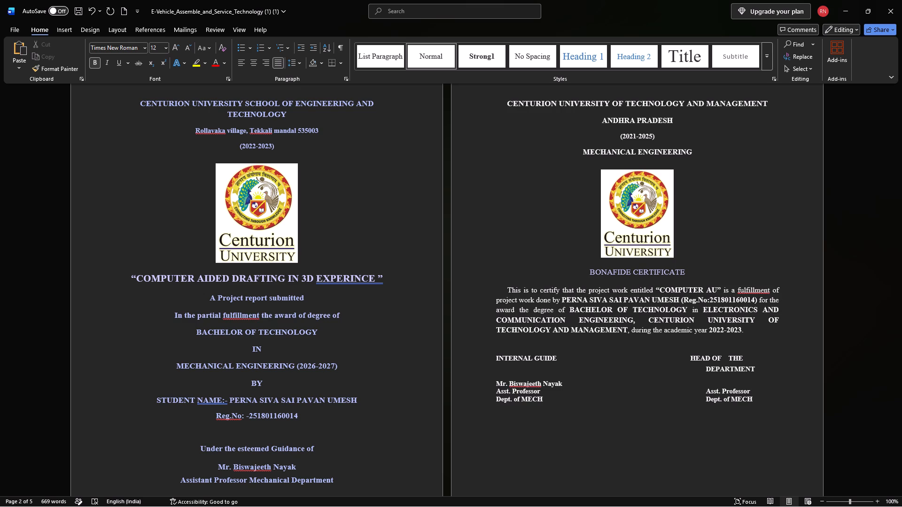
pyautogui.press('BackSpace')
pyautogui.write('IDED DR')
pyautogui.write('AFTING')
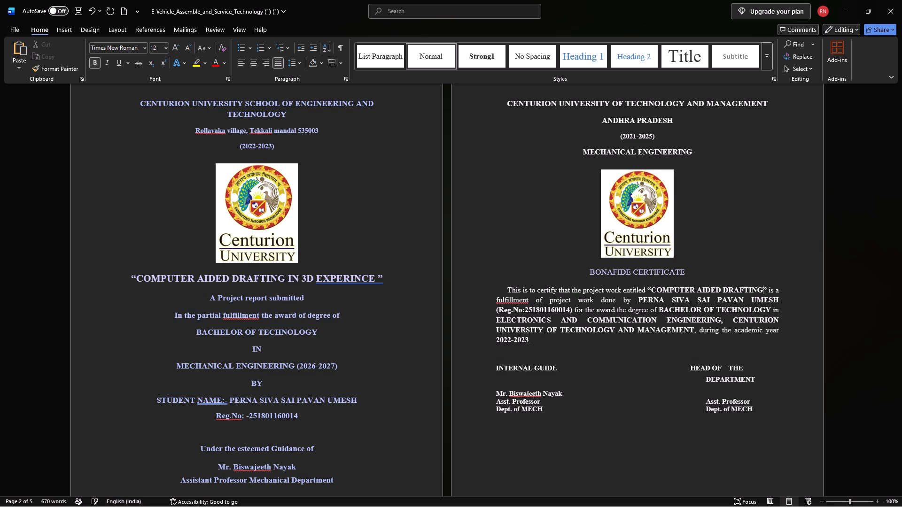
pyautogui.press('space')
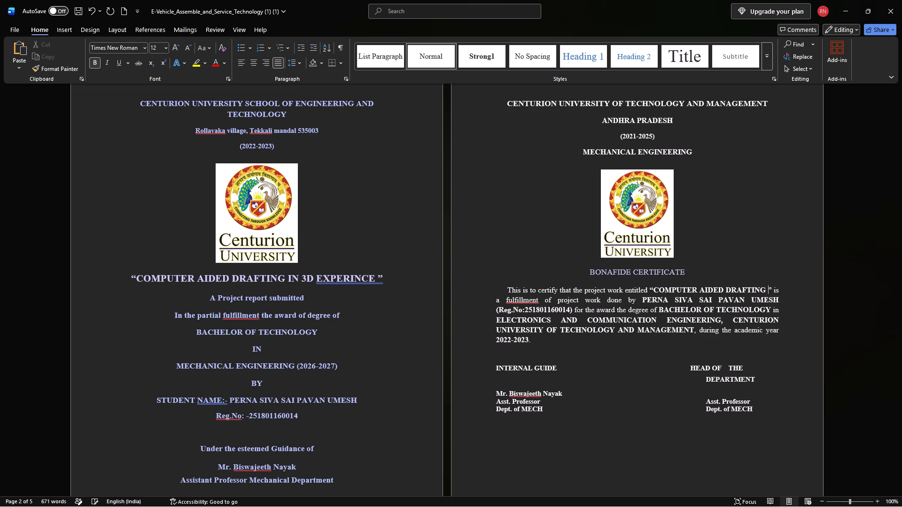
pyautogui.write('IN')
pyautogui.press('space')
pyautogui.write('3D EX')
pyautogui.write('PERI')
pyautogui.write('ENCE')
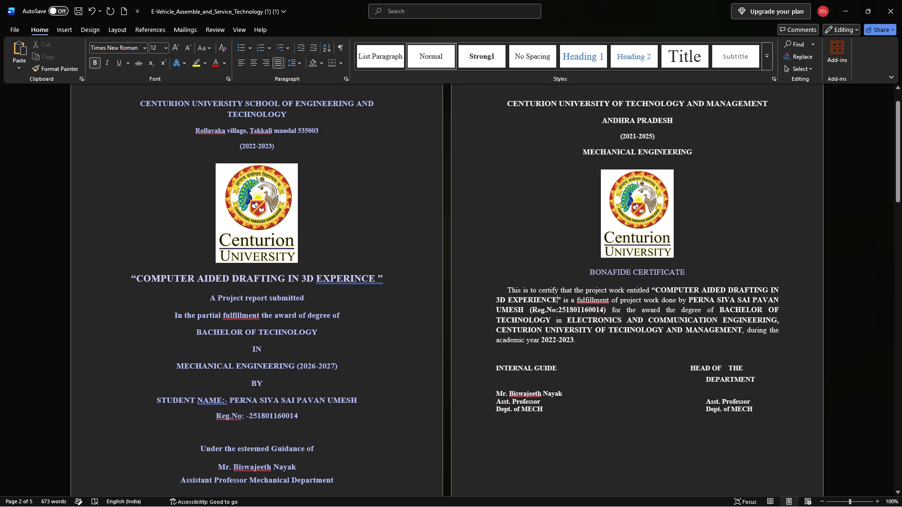
# Change the branch of engineering named in the certificate paragraph to “MECHANICAL”, keeping the word “ENGINEERING”.
pyautogui.click(717, 320)
pyautogui.press('BackSpace')
pyautogui.press('BackSpace')
pyautogui.press('BackSpace')
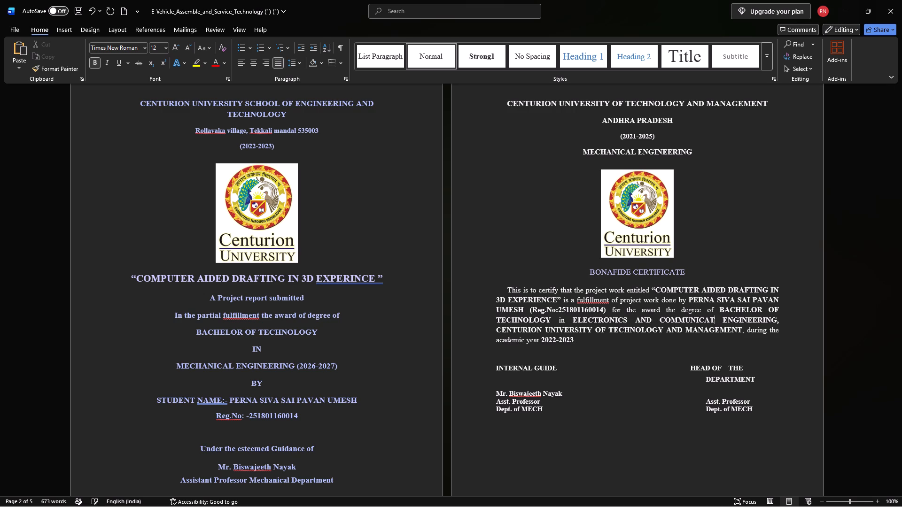
pyautogui.press('BackSpace')
pyautogui.press('BackSpace')
pyautogui.press('BackSpace')
pyautogui.press('BackSpace')
pyautogui.press('BackSpace')
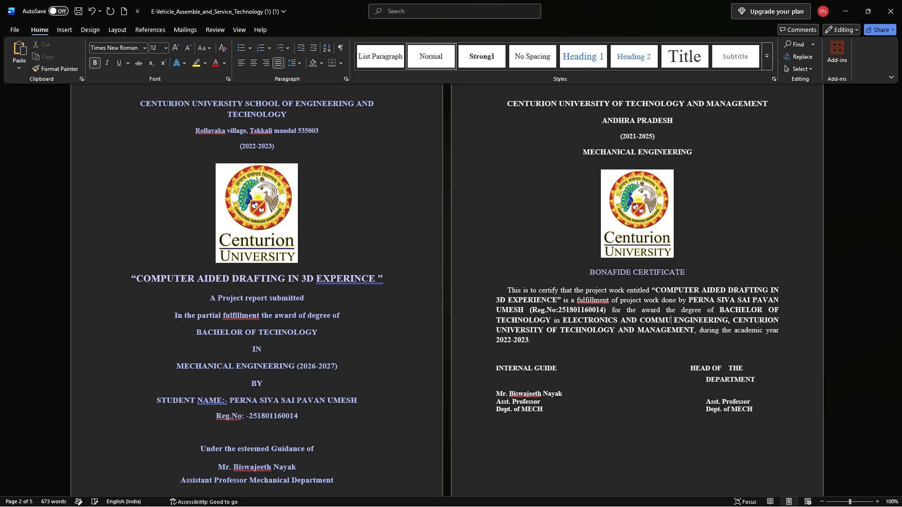
pyautogui.press('BackSpace')
pyautogui.press('BackSpace')
pyautogui.press('BackSpace')
pyautogui.press('BackSpace')
pyautogui.press('BackSpace')
pyautogui.press('BackSpace')
pyautogui.press('BackSpace')
pyautogui.press('BackSpace')
pyautogui.press('BackSpace')
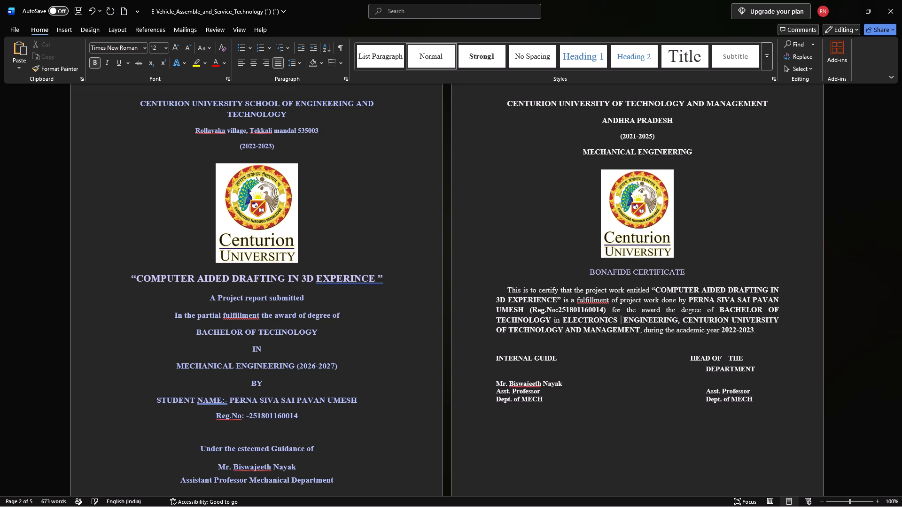
pyautogui.press('BackSpace')
pyautogui.press('BackSpace')
pyautogui.press('BackSpace')
pyautogui.press('BackSpace')
pyautogui.press('BackSpace')
pyautogui.press('BackSpace')
pyautogui.press('BackSpace')
pyautogui.press('BackSpace')
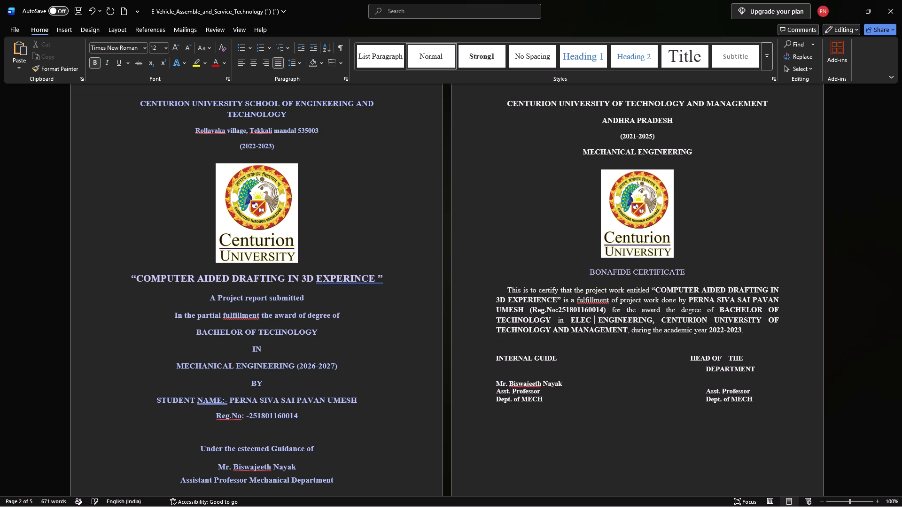
pyautogui.press('BackSpace')
pyautogui.press('BackSpace')
pyautogui.press('BackSpace')
pyautogui.press('BackSpace')
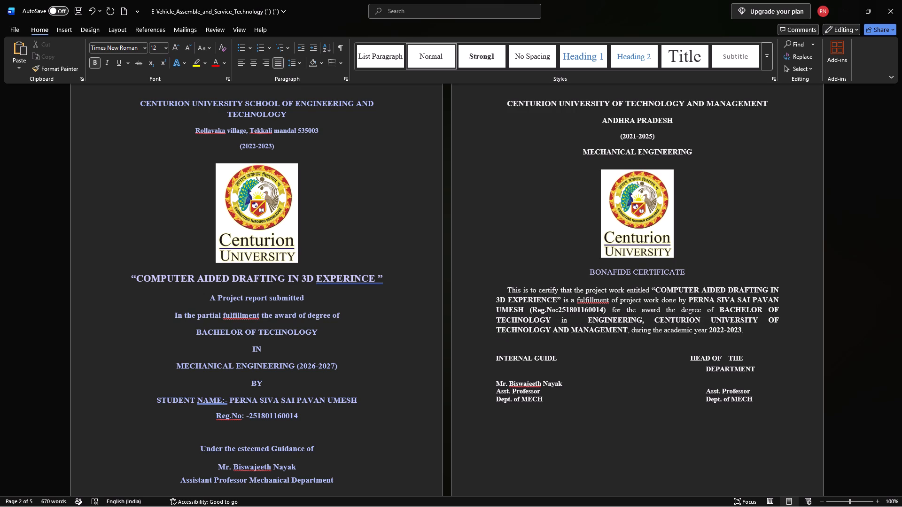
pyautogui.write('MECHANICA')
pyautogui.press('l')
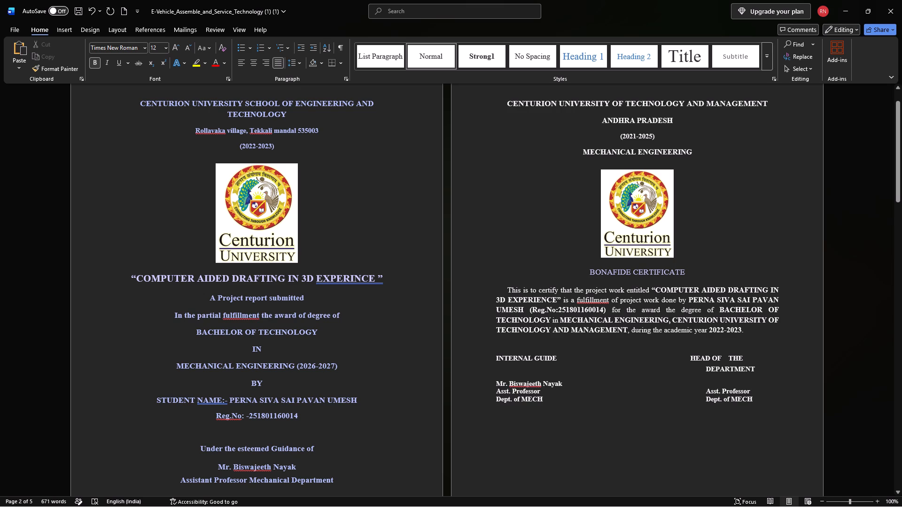
# Change the academic year at the end of the certificate paragraph to 2026-2027.
pyautogui.click(740, 330)
pyautogui.press('BackSpace')
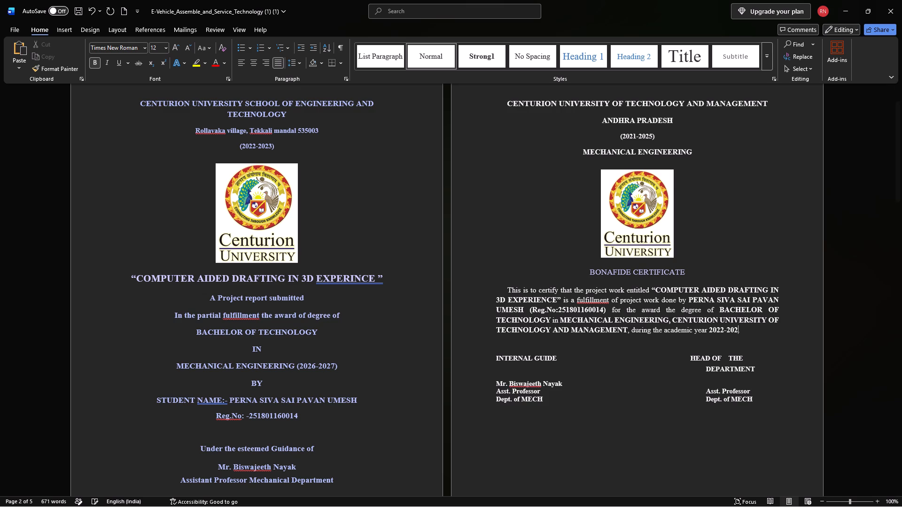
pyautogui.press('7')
pyautogui.press('Left')
pyautogui.press('Left')
pyautogui.press('Left')
pyautogui.press('Left')
pyautogui.press('Left')
pyautogui.press('BackSpace')
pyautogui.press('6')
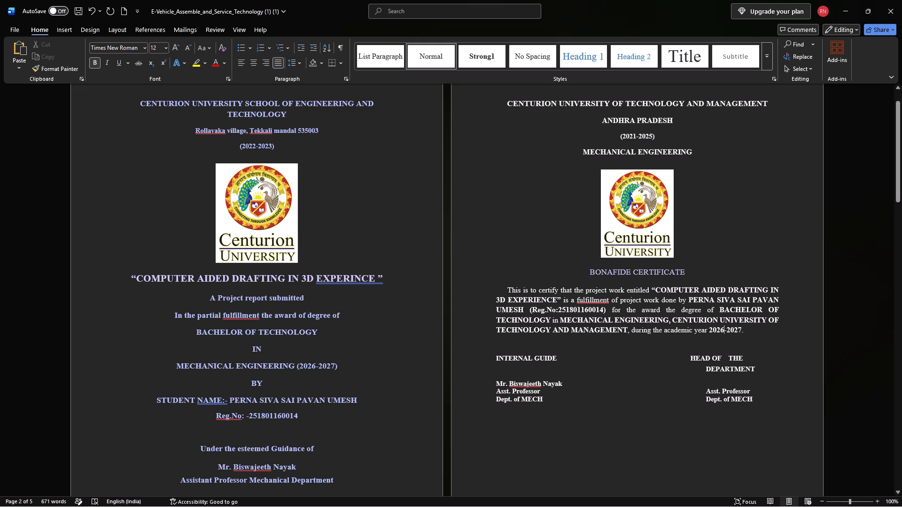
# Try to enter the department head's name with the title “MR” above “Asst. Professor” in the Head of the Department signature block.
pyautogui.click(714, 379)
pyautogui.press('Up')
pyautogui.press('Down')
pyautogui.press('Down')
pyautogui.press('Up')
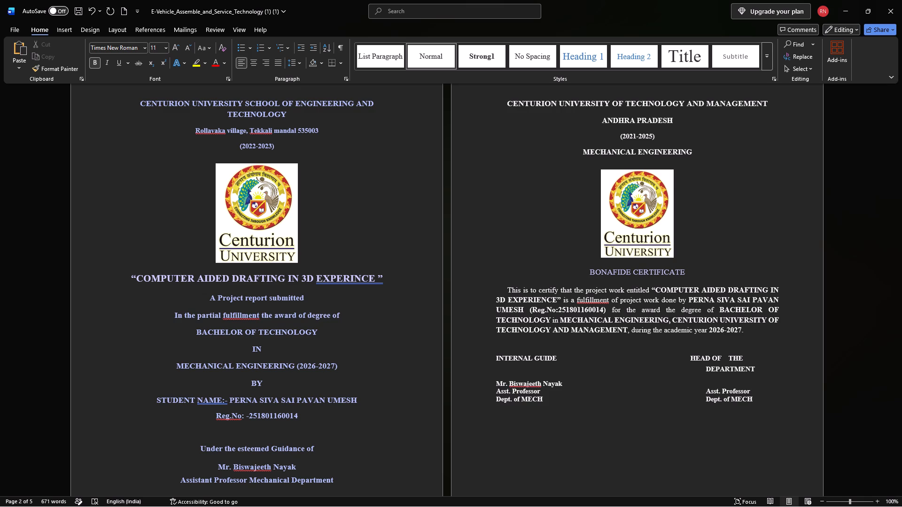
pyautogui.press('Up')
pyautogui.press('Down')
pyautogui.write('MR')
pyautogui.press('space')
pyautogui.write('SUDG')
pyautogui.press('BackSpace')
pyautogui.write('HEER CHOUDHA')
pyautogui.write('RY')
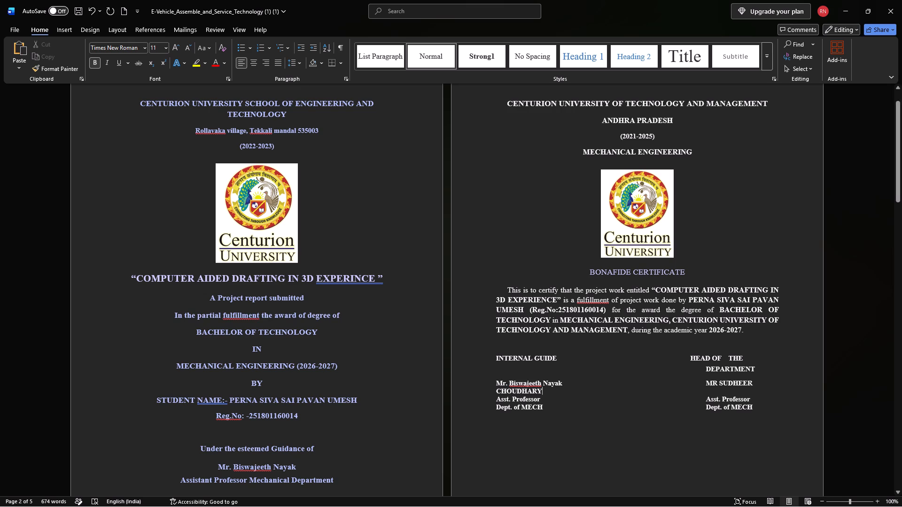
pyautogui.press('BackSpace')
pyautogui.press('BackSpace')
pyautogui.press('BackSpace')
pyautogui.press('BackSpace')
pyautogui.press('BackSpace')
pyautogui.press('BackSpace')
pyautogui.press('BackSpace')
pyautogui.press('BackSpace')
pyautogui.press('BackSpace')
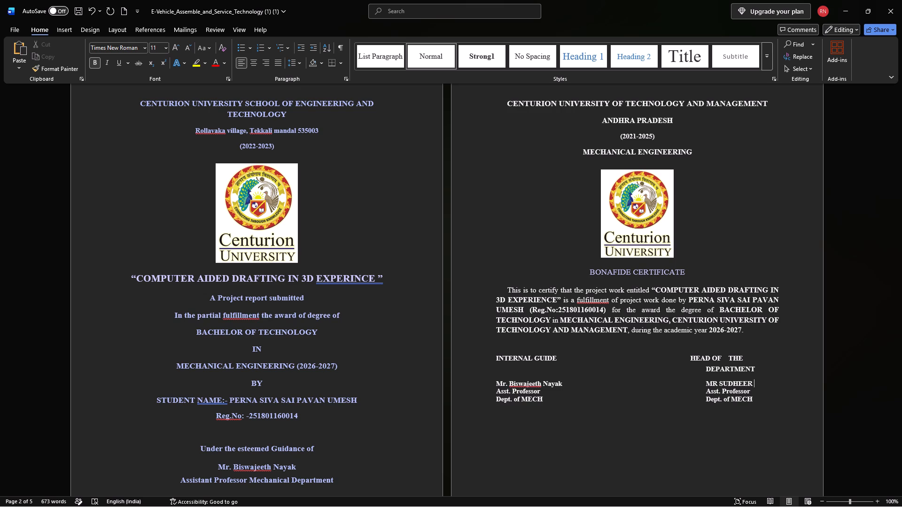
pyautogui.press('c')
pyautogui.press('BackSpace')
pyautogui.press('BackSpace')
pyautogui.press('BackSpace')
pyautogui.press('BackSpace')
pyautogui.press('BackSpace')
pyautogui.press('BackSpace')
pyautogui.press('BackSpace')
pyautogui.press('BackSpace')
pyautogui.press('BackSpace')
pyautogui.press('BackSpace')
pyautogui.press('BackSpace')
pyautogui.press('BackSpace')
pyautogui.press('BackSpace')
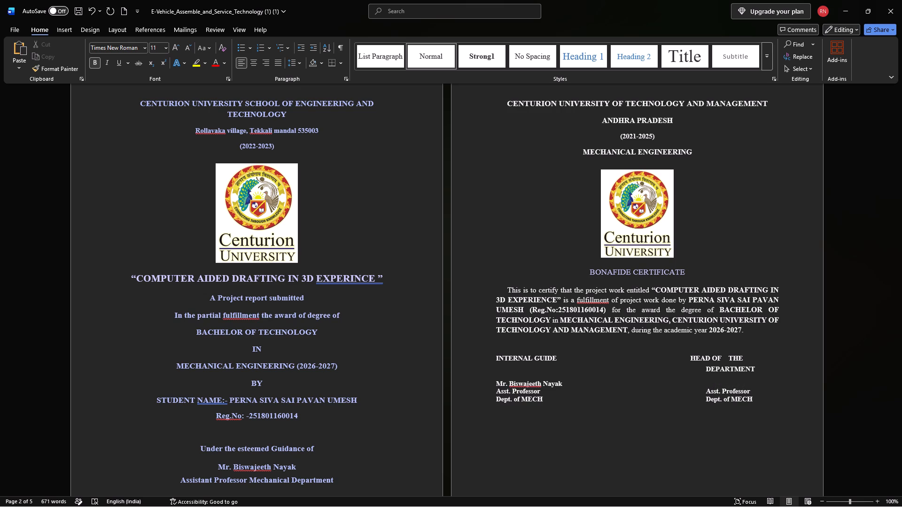
# Add spaces after the internal guide's name on the certificate, extending the line toward the Head of the Department column.
pyautogui.click(700, 380)
pyautogui.click(701, 378)
pyautogui.moveTo(701, 378); pyautogui.dragTo(719, 373)
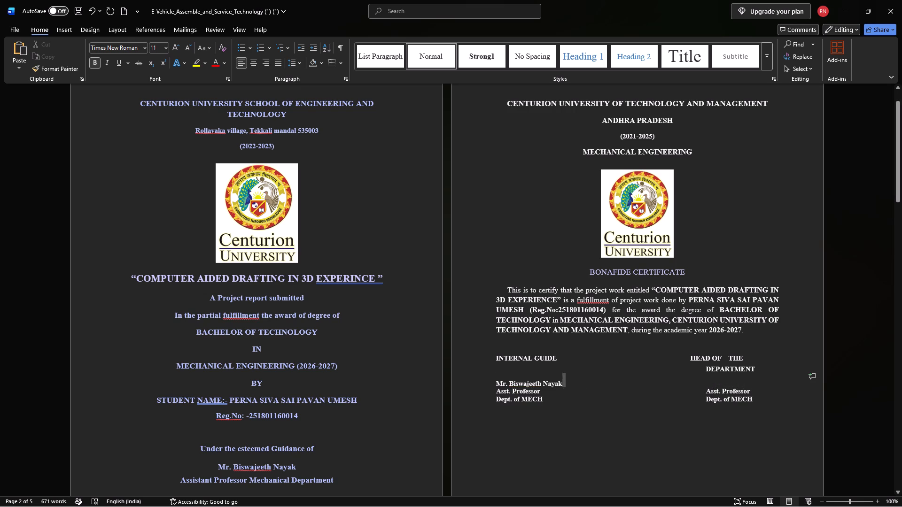
pyautogui.moveTo(719, 373); pyautogui.dragTo(755, 366)
pyautogui.click(755, 366)
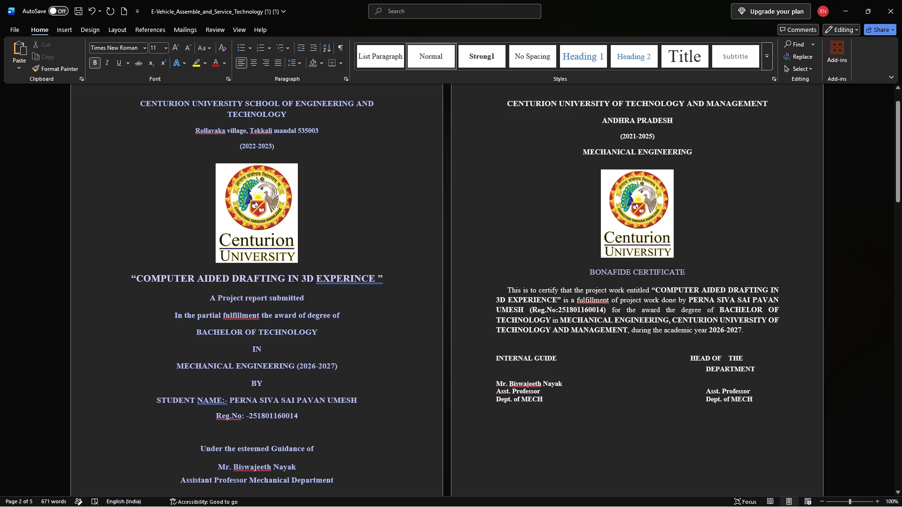
pyautogui.click(767, 381)
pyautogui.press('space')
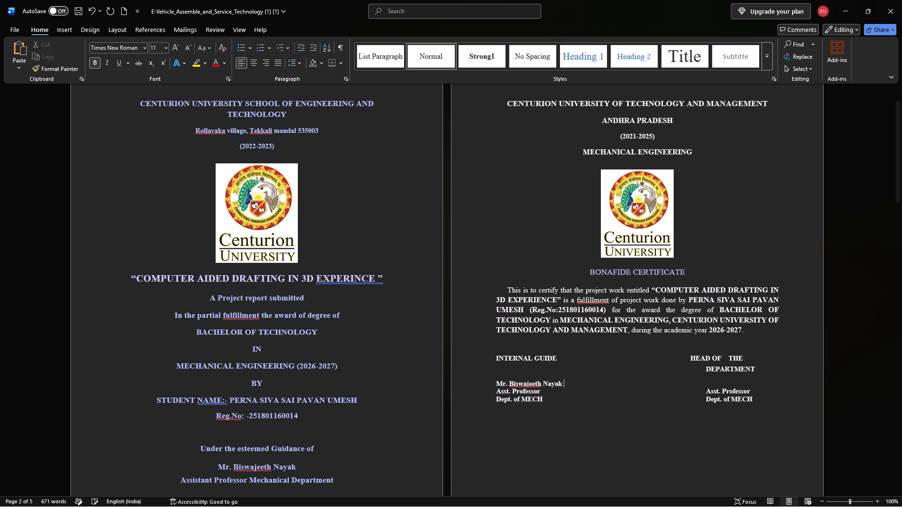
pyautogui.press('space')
# Replace the indent before “DEPARTMENT” in the certificate's signature block with spaces so the word sits centred beneath “HEAD OF THE”.
pyautogui.click(703, 369)
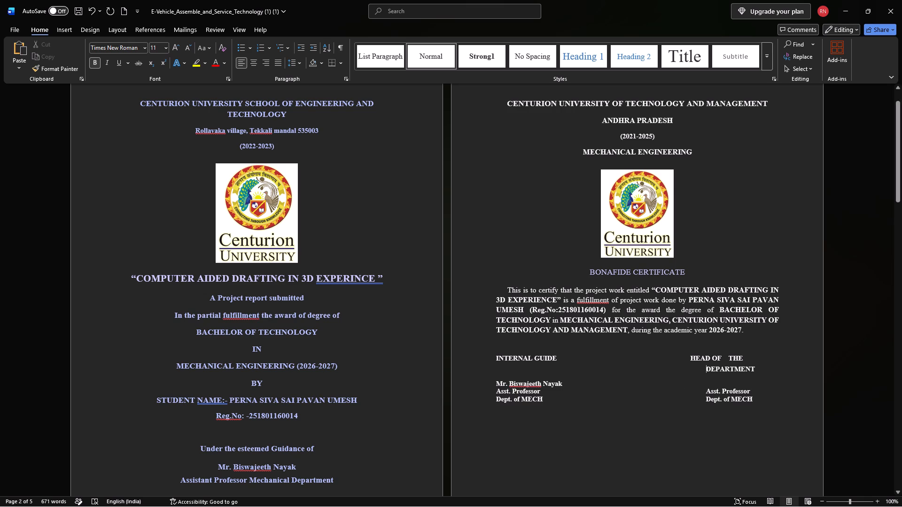
pyautogui.click(703, 369)
pyautogui.press('BackSpace')
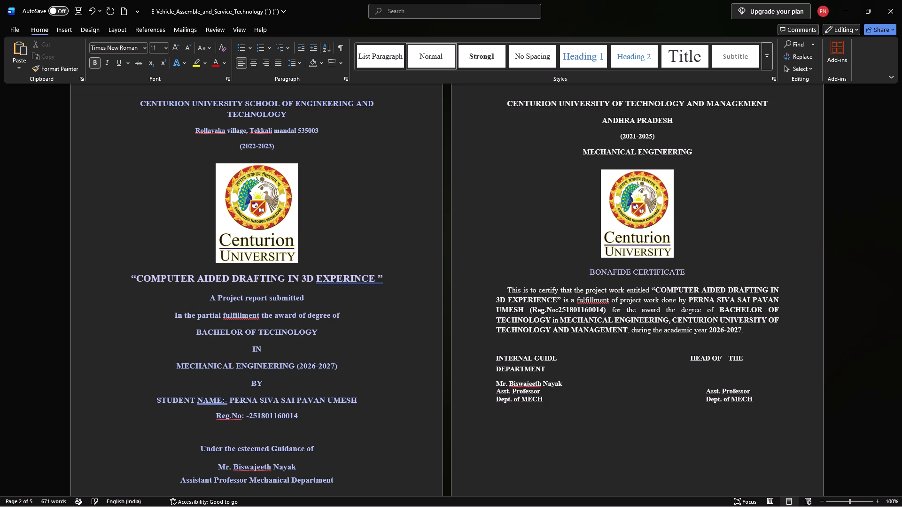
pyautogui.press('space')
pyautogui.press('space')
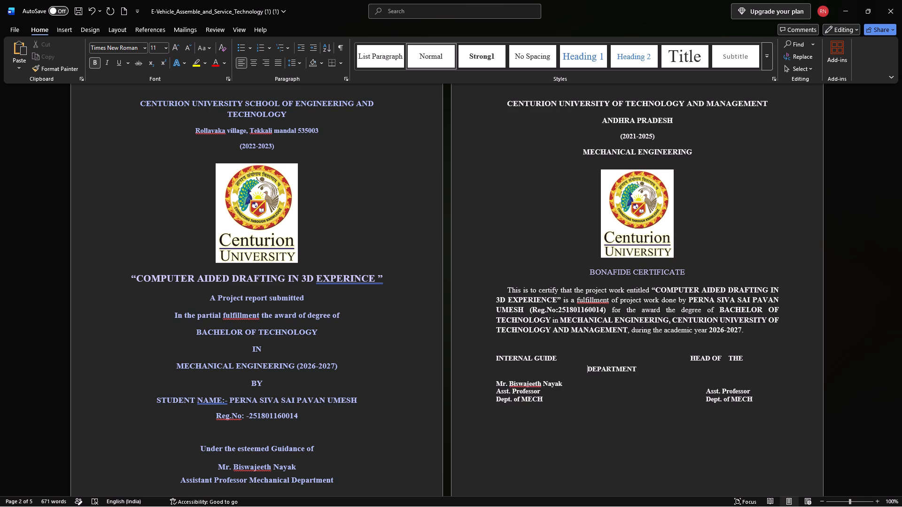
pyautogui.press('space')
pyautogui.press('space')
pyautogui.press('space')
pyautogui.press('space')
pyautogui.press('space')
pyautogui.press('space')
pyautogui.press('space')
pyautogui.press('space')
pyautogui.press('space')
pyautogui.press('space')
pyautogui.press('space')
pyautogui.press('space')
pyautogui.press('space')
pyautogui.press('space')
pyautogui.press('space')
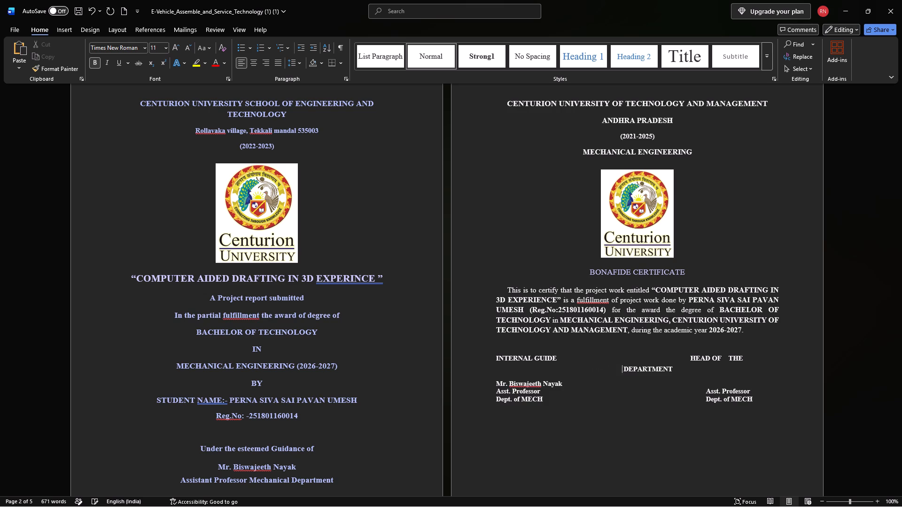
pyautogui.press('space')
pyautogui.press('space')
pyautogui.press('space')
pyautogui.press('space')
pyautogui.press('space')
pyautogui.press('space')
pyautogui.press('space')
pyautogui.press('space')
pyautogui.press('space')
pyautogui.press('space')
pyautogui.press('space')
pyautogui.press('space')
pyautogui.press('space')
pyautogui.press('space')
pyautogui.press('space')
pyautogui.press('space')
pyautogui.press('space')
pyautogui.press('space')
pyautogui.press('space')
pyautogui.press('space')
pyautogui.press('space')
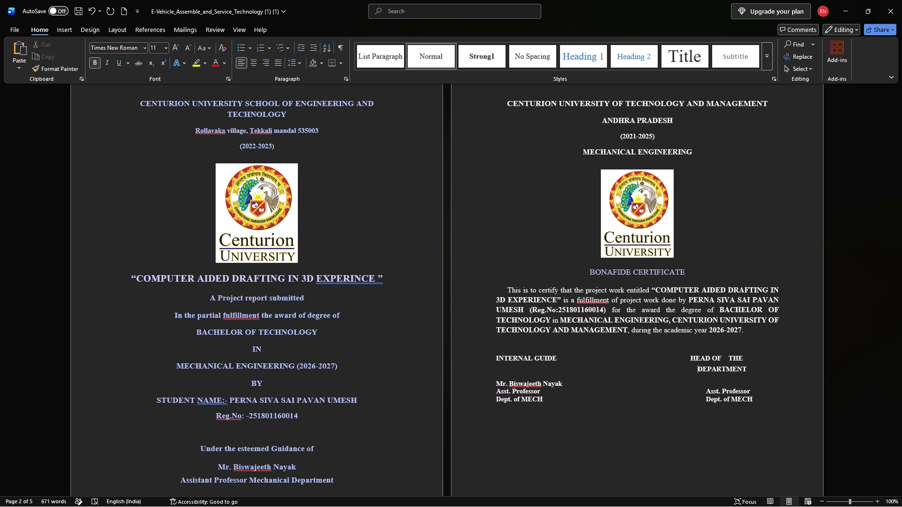
# Enter the department head's name with the title “Mr” on the line above “Asst. Professor” in the Head of the Department column.
pyautogui.press('Down')
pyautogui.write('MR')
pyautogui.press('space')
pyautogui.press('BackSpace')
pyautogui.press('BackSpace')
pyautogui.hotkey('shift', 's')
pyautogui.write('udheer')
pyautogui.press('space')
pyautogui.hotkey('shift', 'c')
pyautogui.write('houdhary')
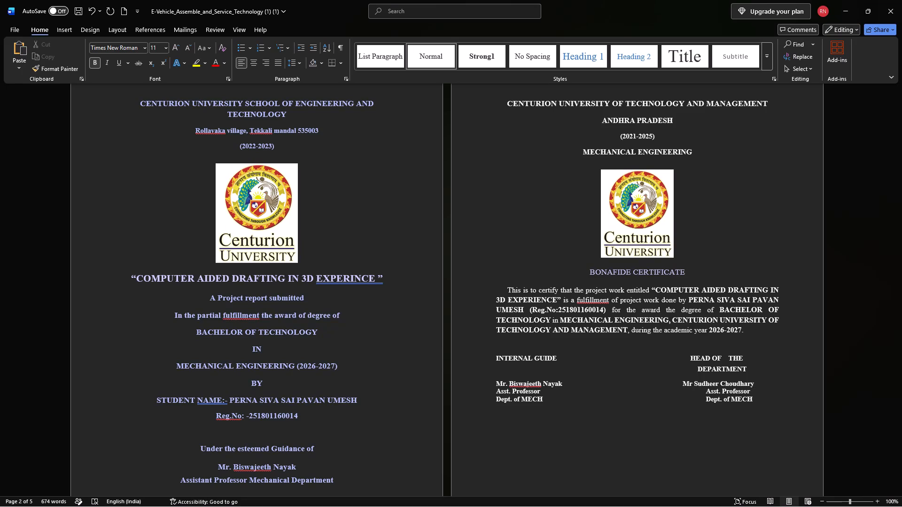
# Change the year range below “ANDHRA PRADESH” on the certificate page to 2025-2029.
pyautogui.scroll(2, 703, 369)
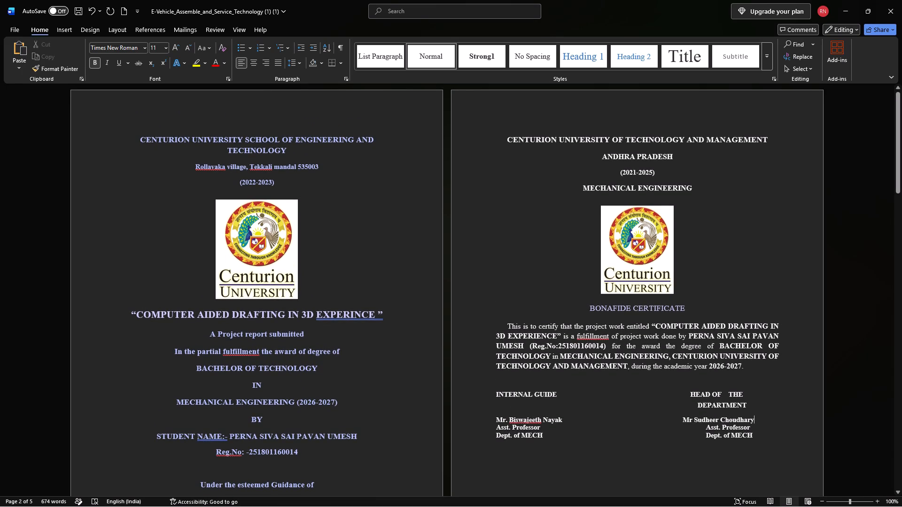
pyautogui.click(653, 174)
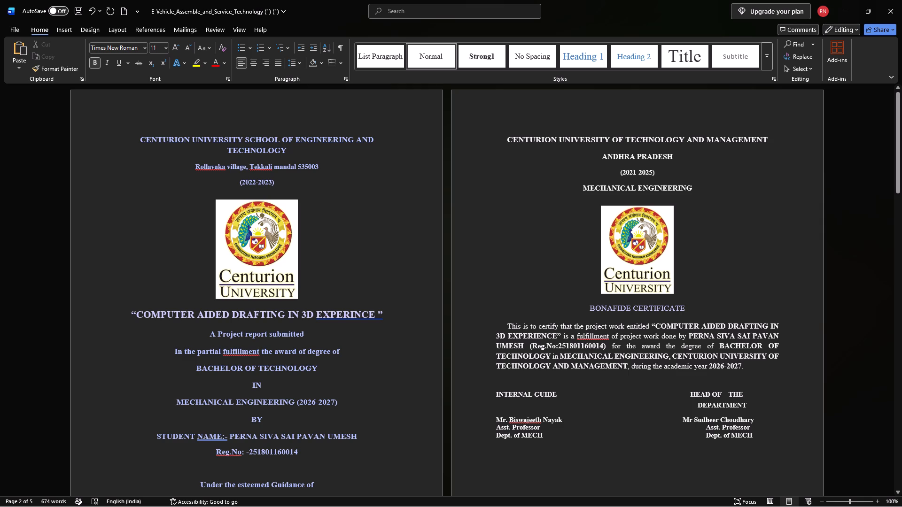
pyautogui.press('BackSpace')
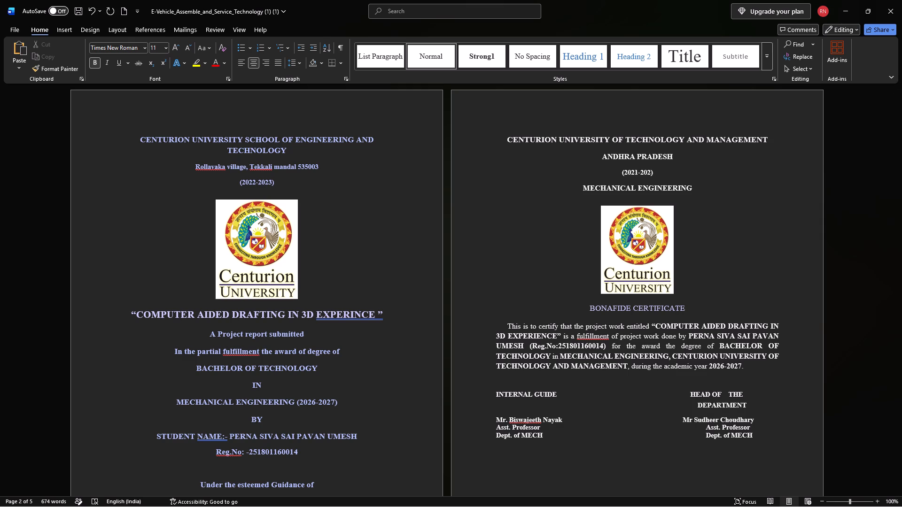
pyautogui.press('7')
pyautogui.press('Left')
pyautogui.press('Left')
pyautogui.press('Left')
pyautogui.press('Left')
pyautogui.press('Left')
pyautogui.press('Left')
pyautogui.press('Right')
pyautogui.press('BackSpace')
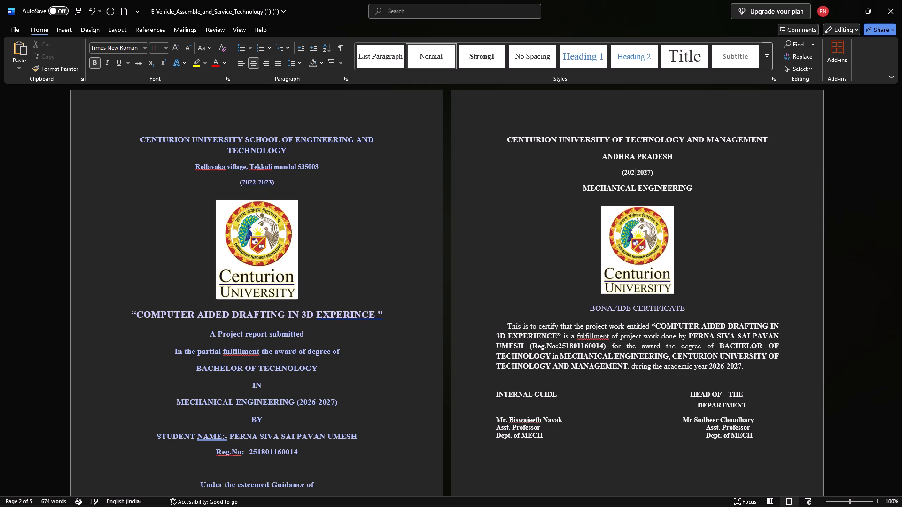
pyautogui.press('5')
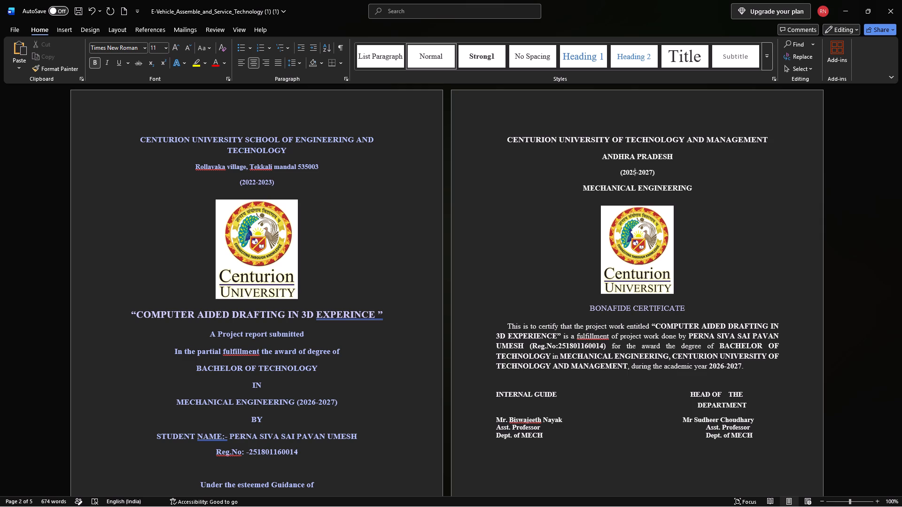
pyautogui.press('Right')
pyautogui.press('Right')
pyautogui.press('Right')
pyautogui.press('Right')
pyautogui.press('Right')
pyautogui.press('BackSpace')
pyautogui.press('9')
# Change the year range below the university address on the cover page to 2026-2027.
pyautogui.click(272, 183)
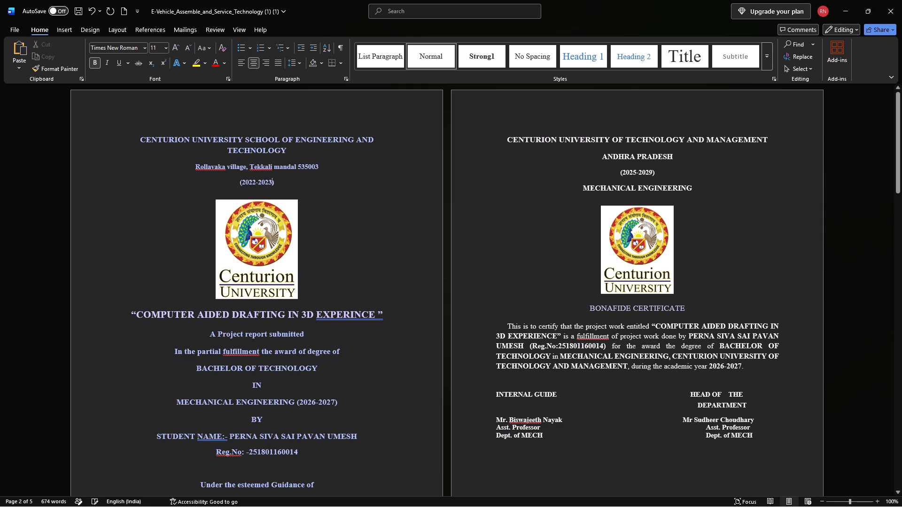
pyautogui.press('BackSpace')
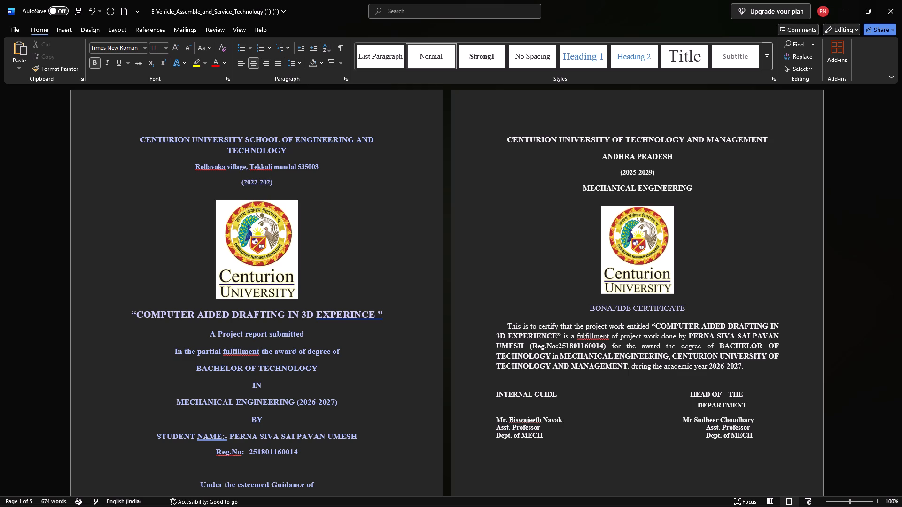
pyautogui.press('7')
pyautogui.press('Left')
pyautogui.press('Left')
pyautogui.press('Left')
pyautogui.press('Left')
pyautogui.press('Left')
pyautogui.press('Left')
pyautogui.press('Right')
pyautogui.press('BackSpace')
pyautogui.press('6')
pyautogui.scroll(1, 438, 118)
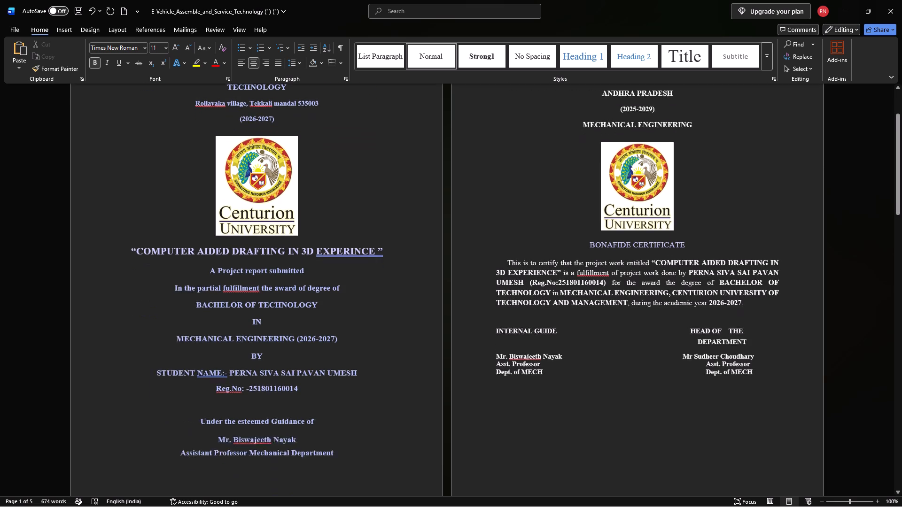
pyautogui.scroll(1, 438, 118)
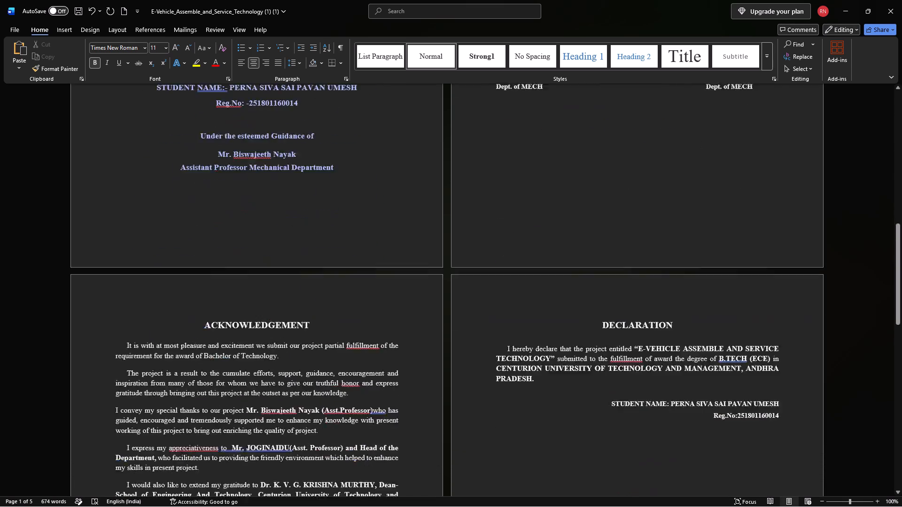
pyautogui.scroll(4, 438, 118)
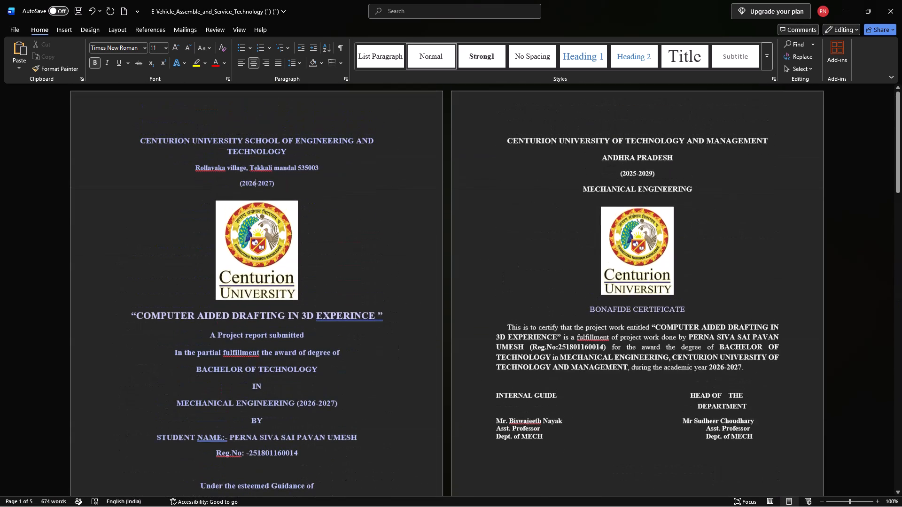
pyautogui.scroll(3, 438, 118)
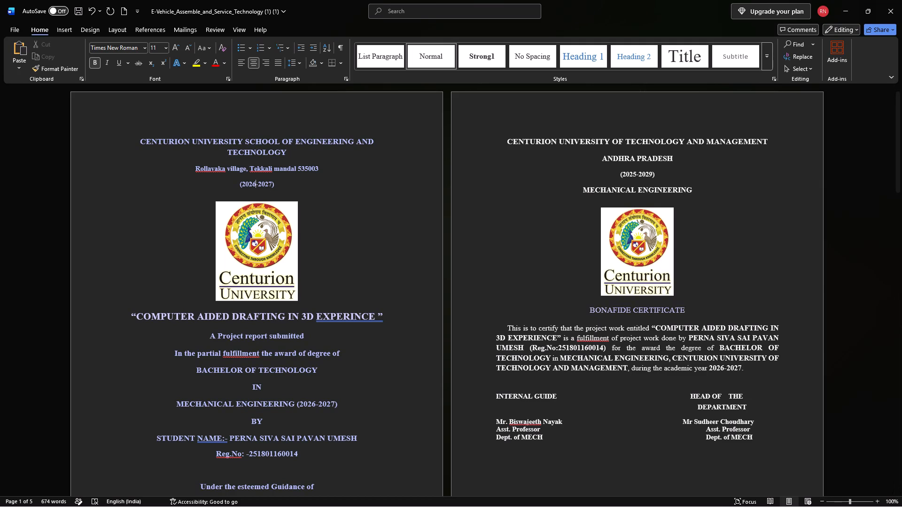
# Clear the E-Vehicle project title from between the quotation marks in the Declaration paragraph, keeping the quotation marks.
pyautogui.scroll(-1, 438, 118)
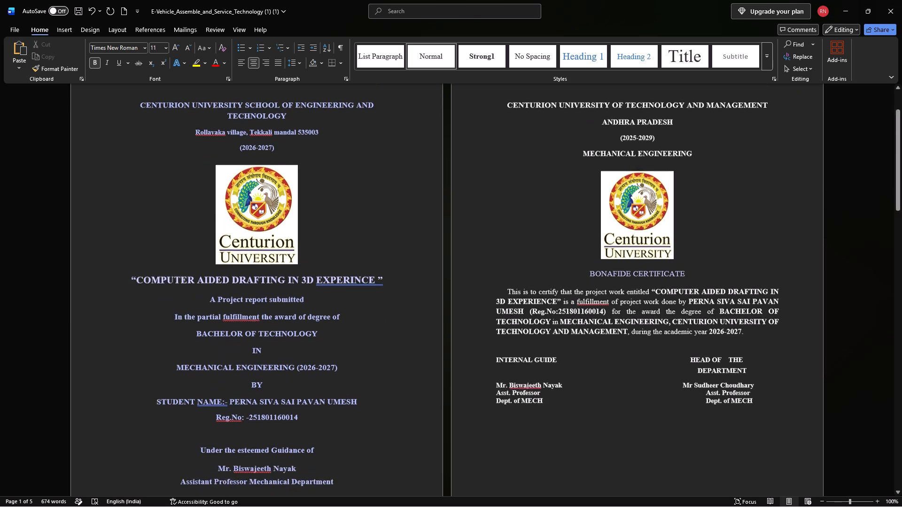
pyautogui.scroll(-3, 438, 118)
pyautogui.scroll(1, 438, 118)
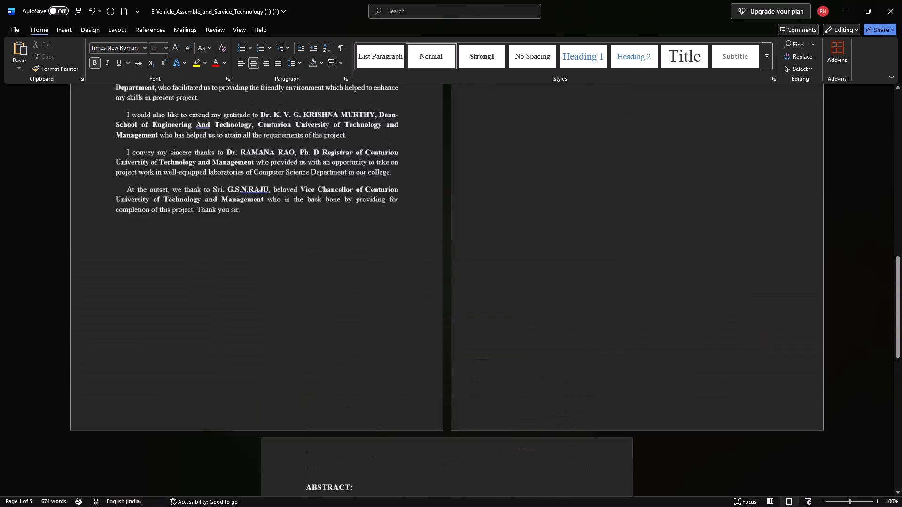
pyautogui.scroll(2, 438, 118)
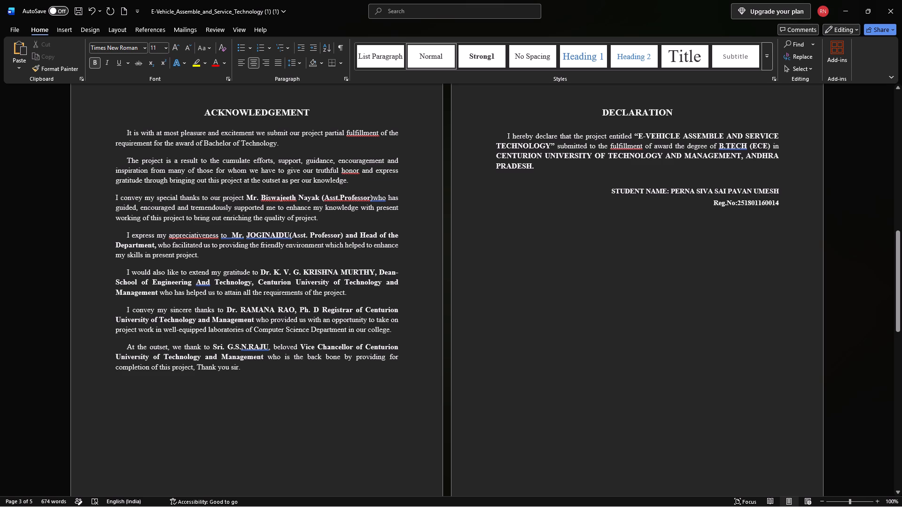
pyautogui.click(549, 145)
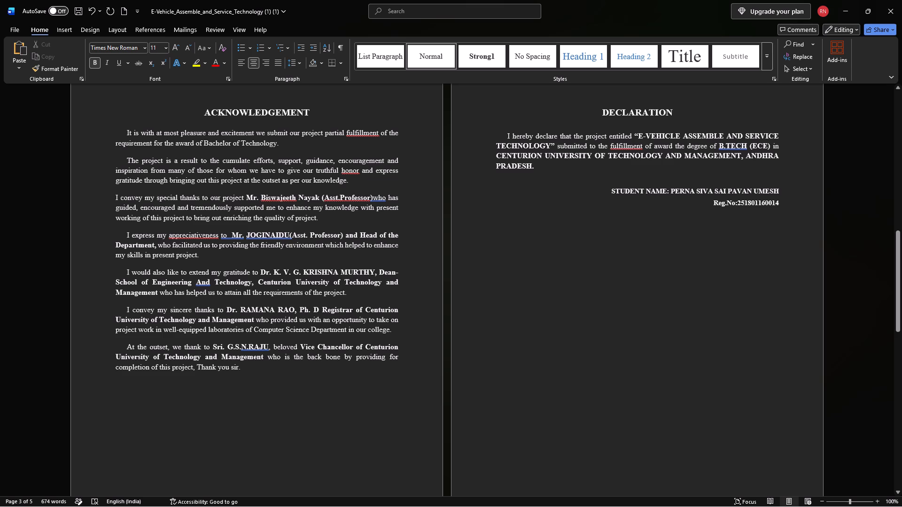
pyautogui.press('BackSpace')
pyautogui.press('BackSpace')
pyautogui.press('BackSpace')
pyautogui.press('BackSpace')
pyautogui.press('BackSpace')
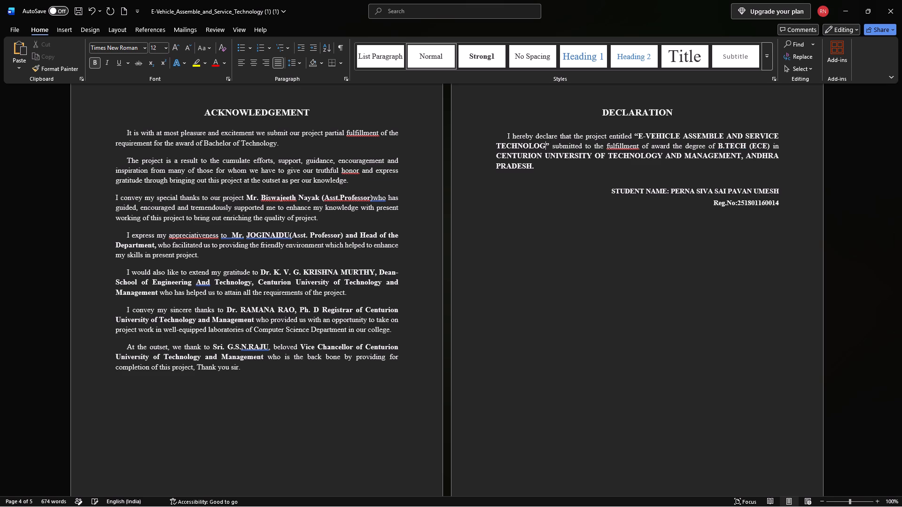
pyautogui.press('BackSpace')
pyautogui.press('BackSpace')
pyautogui.press('BackSpace')
pyautogui.press('BackSpace')
pyautogui.press('BackSpace')
pyautogui.press('BackSpace')
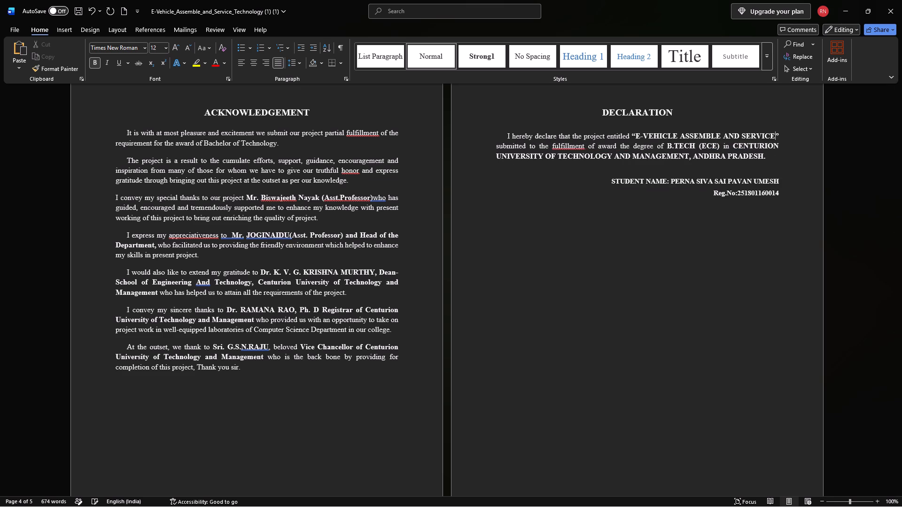
pyautogui.press('BackSpace')
pyautogui.press('BackSpace')
pyautogui.press('BackSpace')
pyautogui.press('BackSpace')
pyautogui.press('BackSpace')
pyautogui.press('BackSpace')
pyautogui.press('BackSpace')
pyautogui.press('BackSpace')
pyautogui.press('BackSpace')
pyautogui.press('BackSpace')
pyautogui.press('BackSpace')
pyautogui.press('BackSpace')
pyautogui.press('BackSpace')
pyautogui.press('BackSpace')
pyautogui.press('BackSpace')
pyautogui.press('BackSpace')
pyautogui.press('BackSpace')
pyautogui.press('BackSpace')
pyautogui.press('BackSpace')
pyautogui.press('BackSpace')
pyautogui.press('BackSpace')
pyautogui.press('BackSpace')
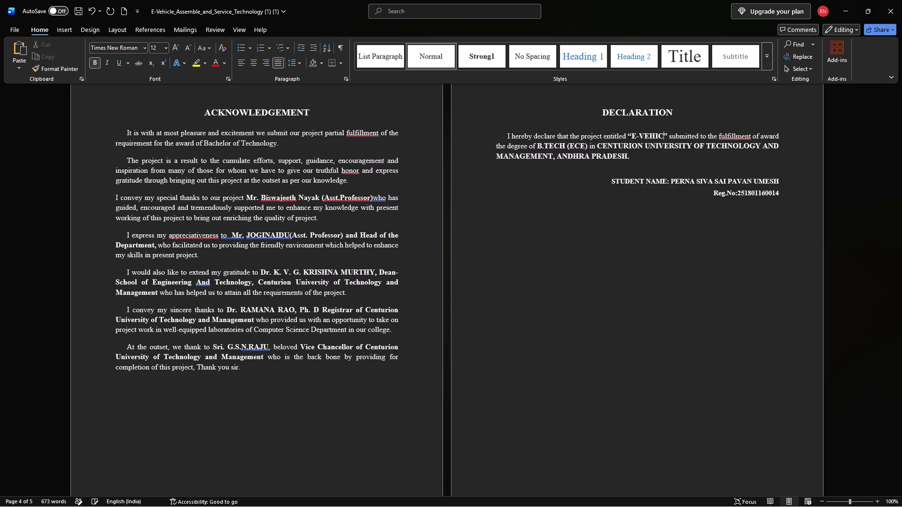
pyautogui.press('BackSpace')
pyautogui.press('BackSpace')
pyautogui.press('BackSpace')
pyautogui.press('BackSpace')
pyautogui.press('BackSpace')
pyautogui.press('BackSpace')
pyautogui.press('BackSpace')
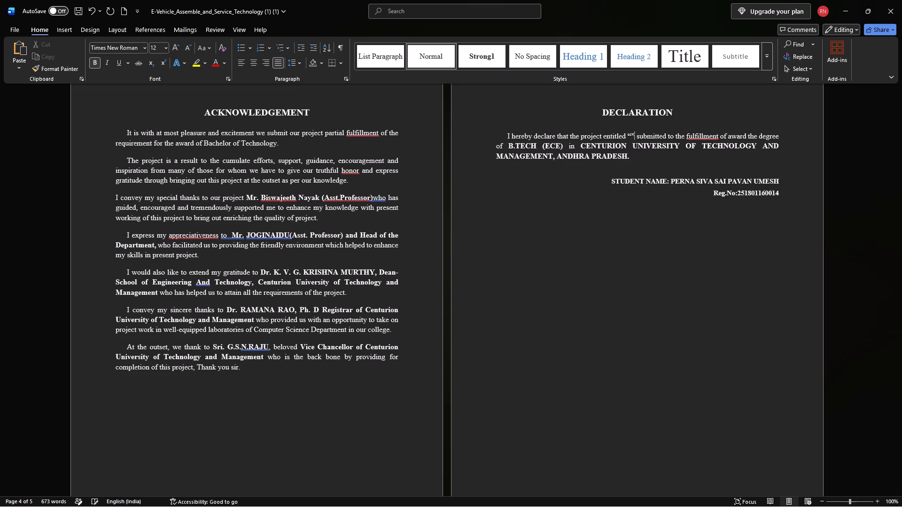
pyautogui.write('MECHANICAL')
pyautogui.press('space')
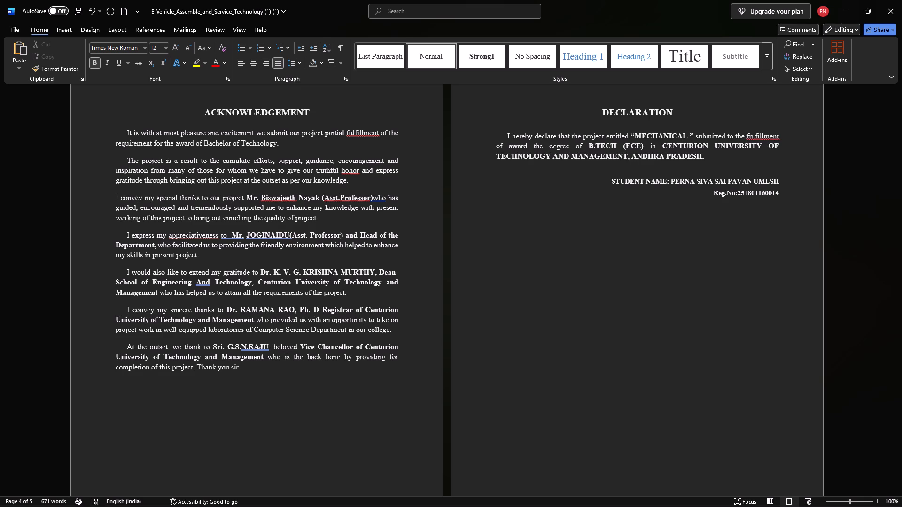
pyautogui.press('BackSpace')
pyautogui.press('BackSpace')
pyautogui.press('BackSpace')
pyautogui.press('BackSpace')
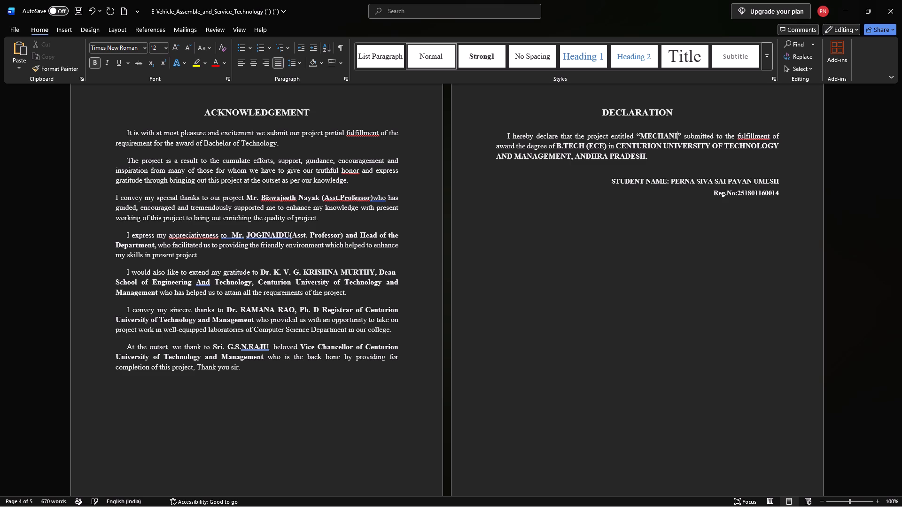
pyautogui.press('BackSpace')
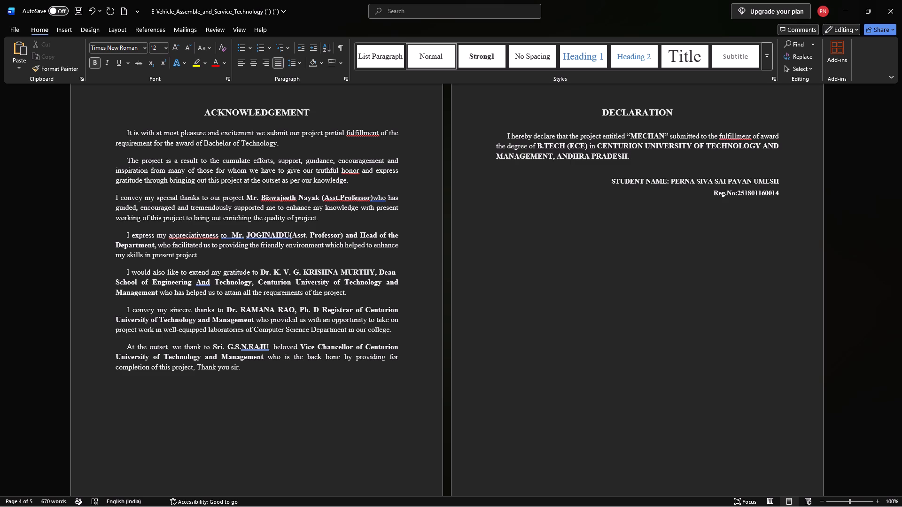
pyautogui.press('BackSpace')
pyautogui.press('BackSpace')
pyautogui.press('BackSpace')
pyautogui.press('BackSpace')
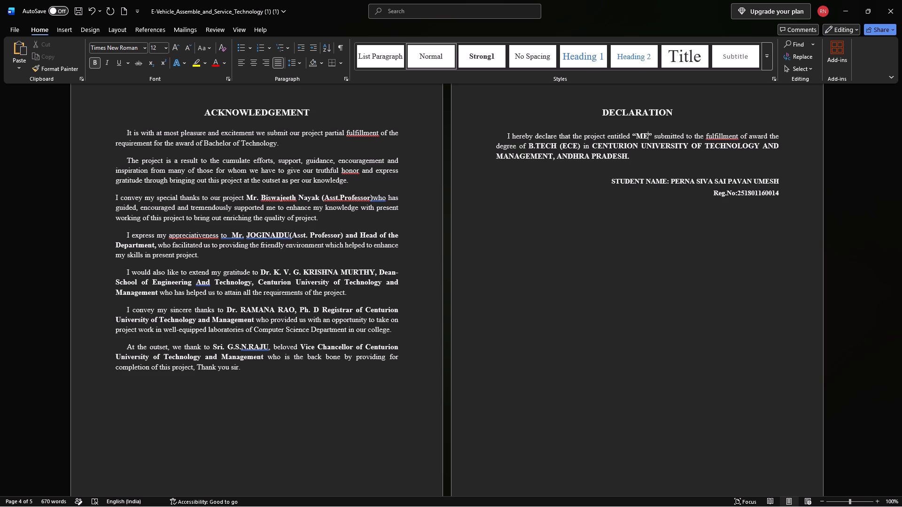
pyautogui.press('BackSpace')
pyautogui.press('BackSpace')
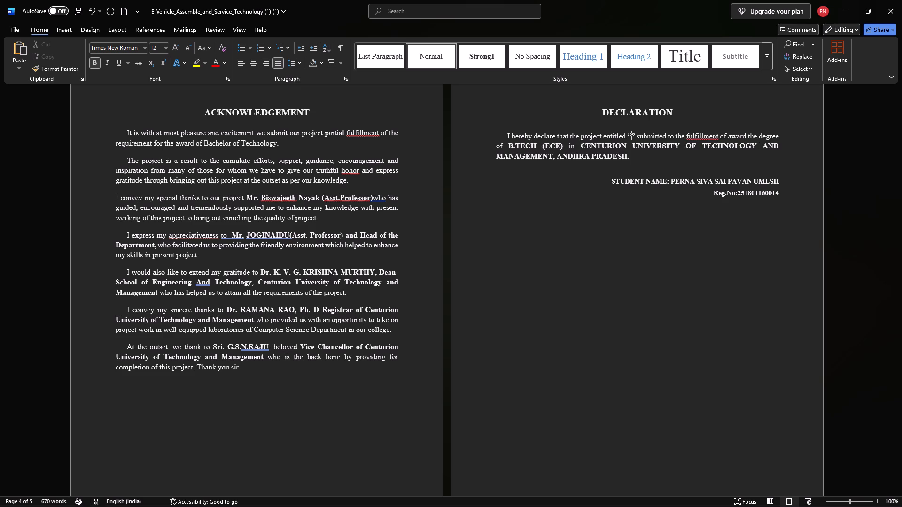
# Enter “COMPUTER AIDED DRAFTING IN 3D EXPERIENCE” as the project title between the quotation marks in the Declaration.
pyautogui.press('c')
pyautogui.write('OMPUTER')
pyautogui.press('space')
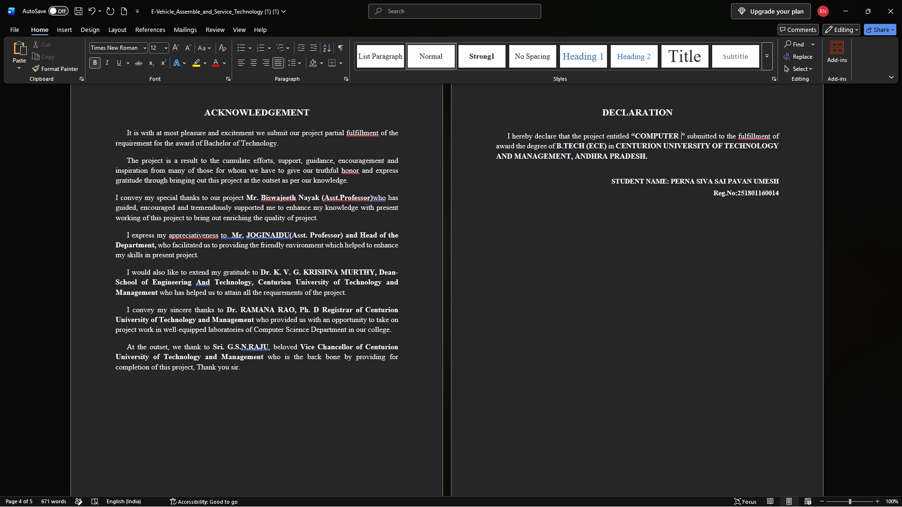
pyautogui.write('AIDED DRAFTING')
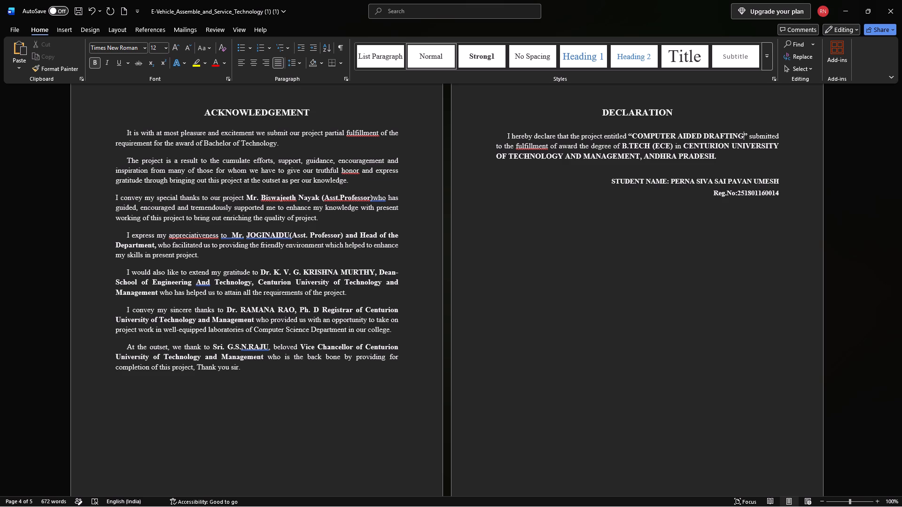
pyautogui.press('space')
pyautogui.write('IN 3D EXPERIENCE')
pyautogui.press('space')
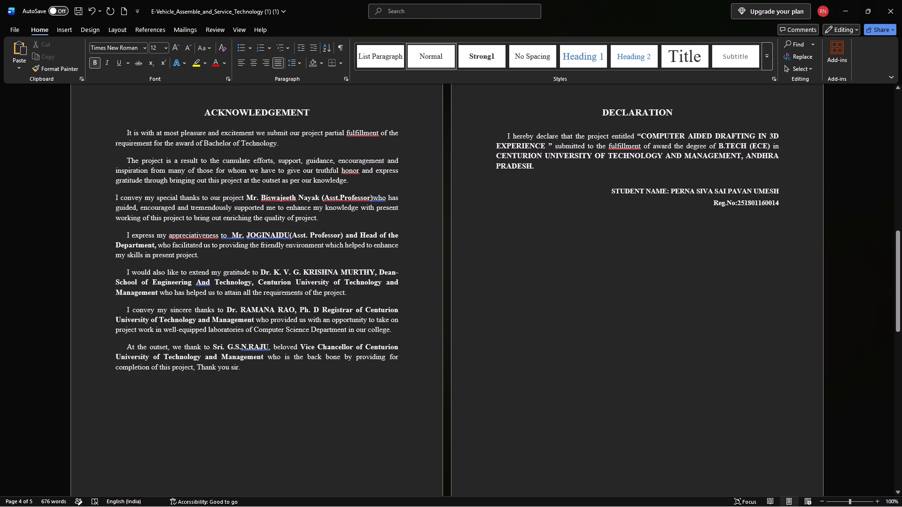
# Change the branch in parentheses after “B.TECH” in the Declaration to MECH.
pyautogui.click(766, 144)
pyautogui.press('BackSpace')
pyautogui.press('BackSpace')
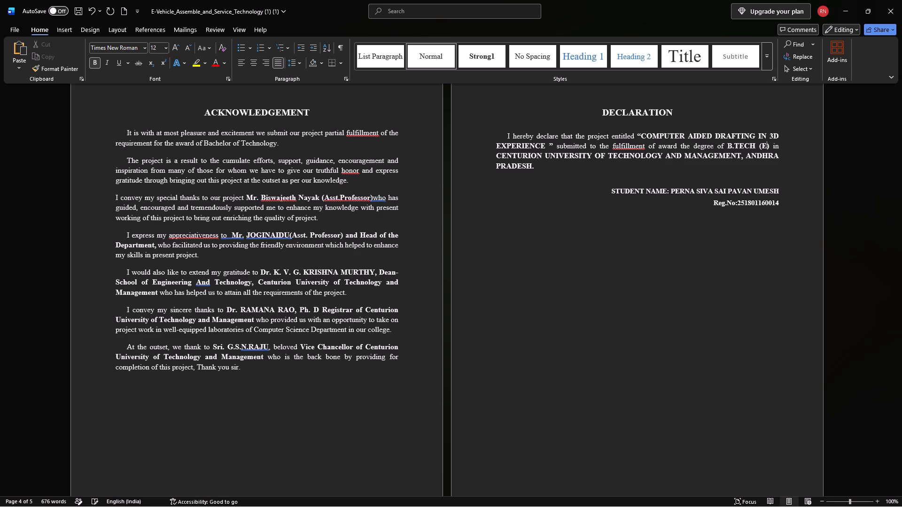
pyautogui.press('BackSpace')
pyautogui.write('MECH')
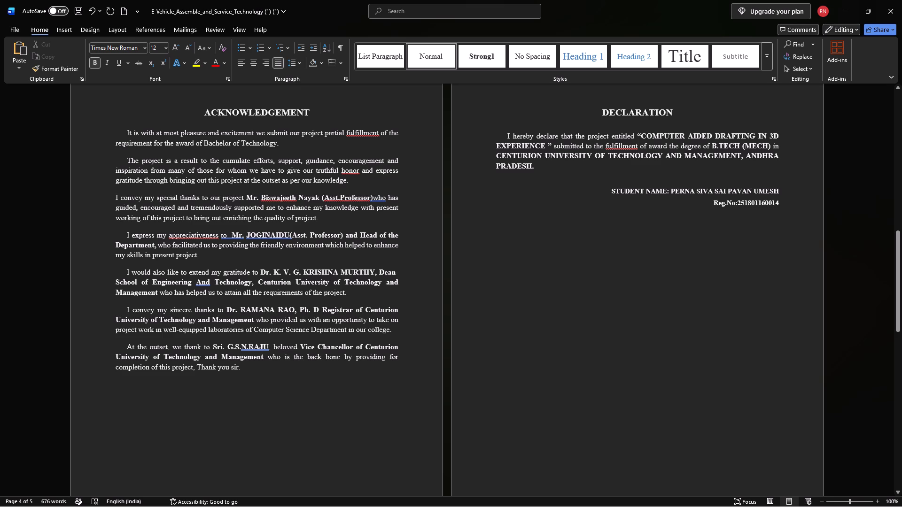
# Replace the Vice Chancellor's name after “Sri.” in the last Acknowledgement paragraph with the new name, followed by “Sir”.
pyautogui.click(266, 348)
pyautogui.press('BackSpace')
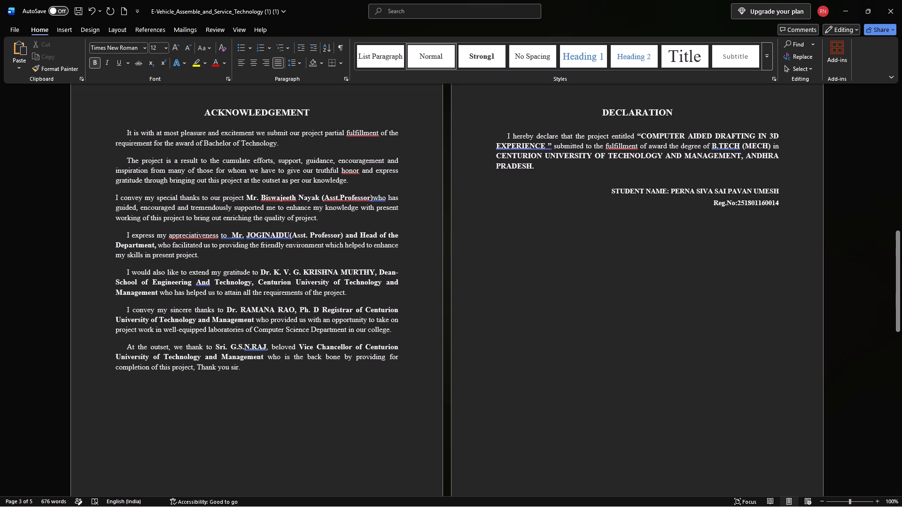
pyautogui.press('BackSpace')
pyautogui.press('BackSpace')
pyautogui.press('BackSpace')
pyautogui.press('BackSpace')
pyautogui.press('BackSpace')
pyautogui.press('BackSpace')
pyautogui.press('BackSpace')
pyautogui.press('BackSpace')
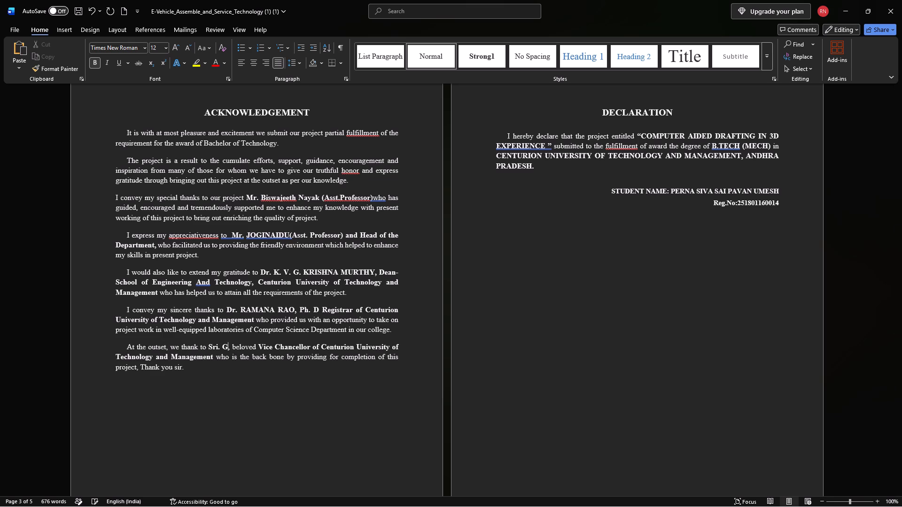
pyautogui.press('BackSpace')
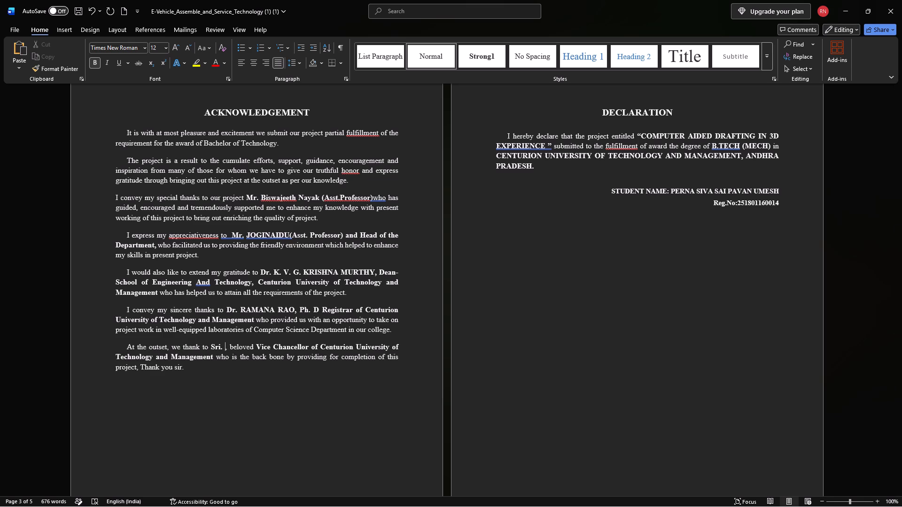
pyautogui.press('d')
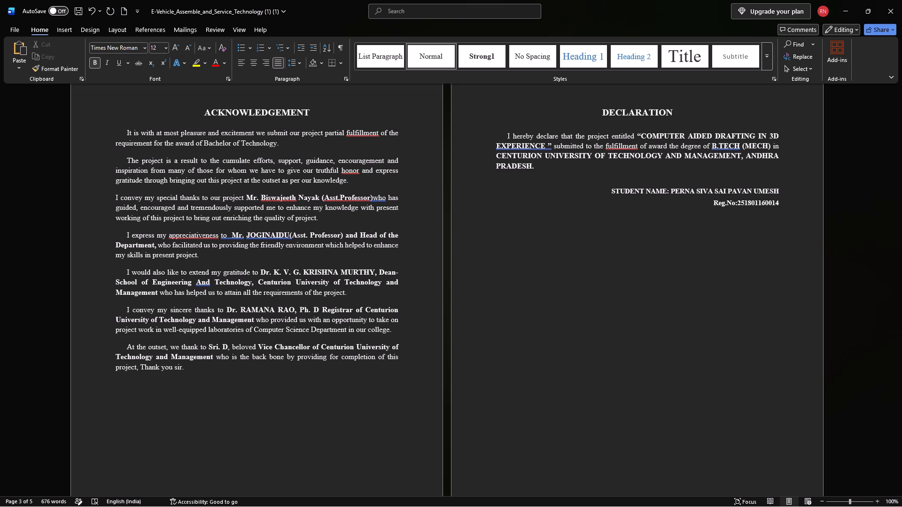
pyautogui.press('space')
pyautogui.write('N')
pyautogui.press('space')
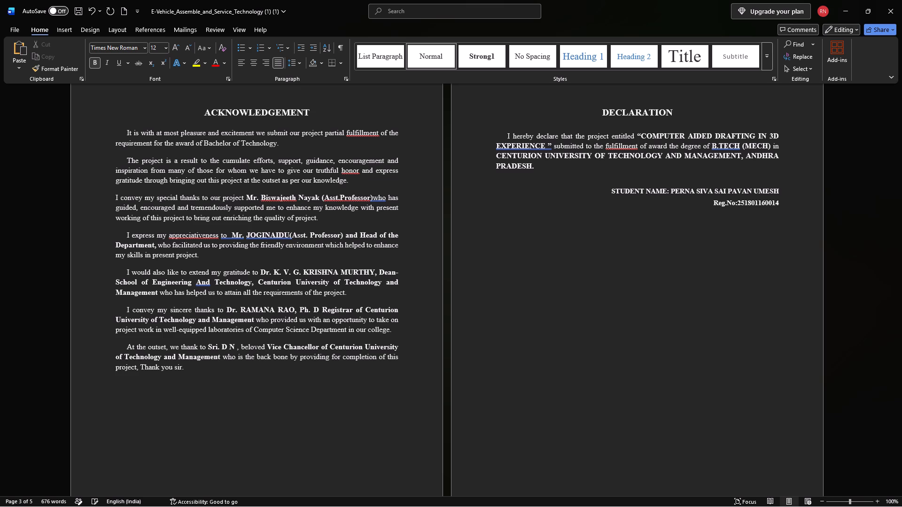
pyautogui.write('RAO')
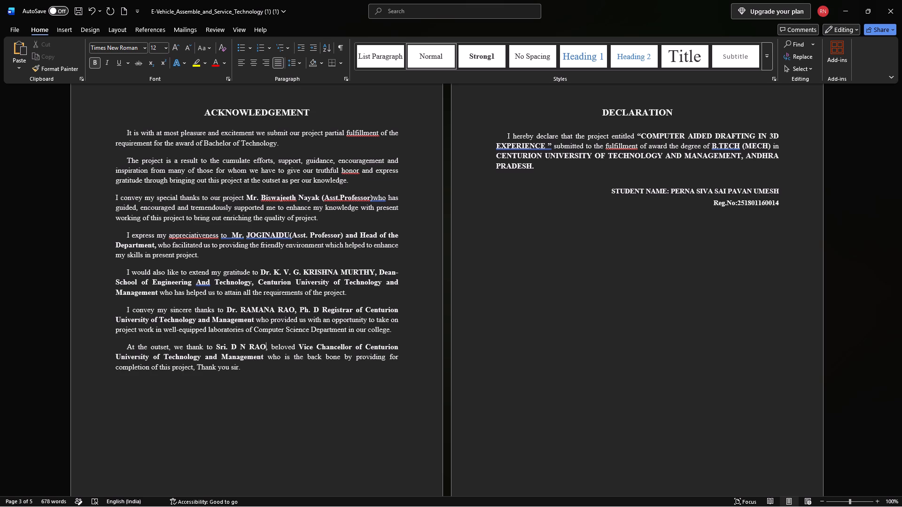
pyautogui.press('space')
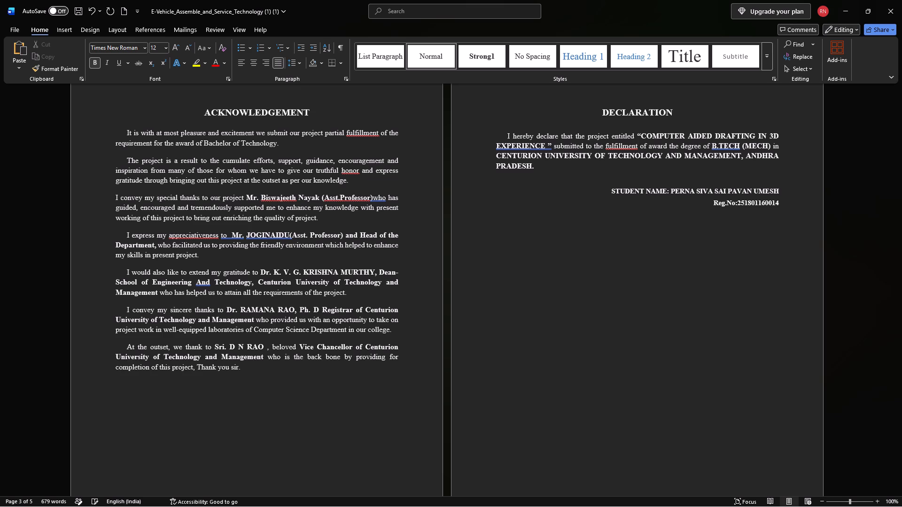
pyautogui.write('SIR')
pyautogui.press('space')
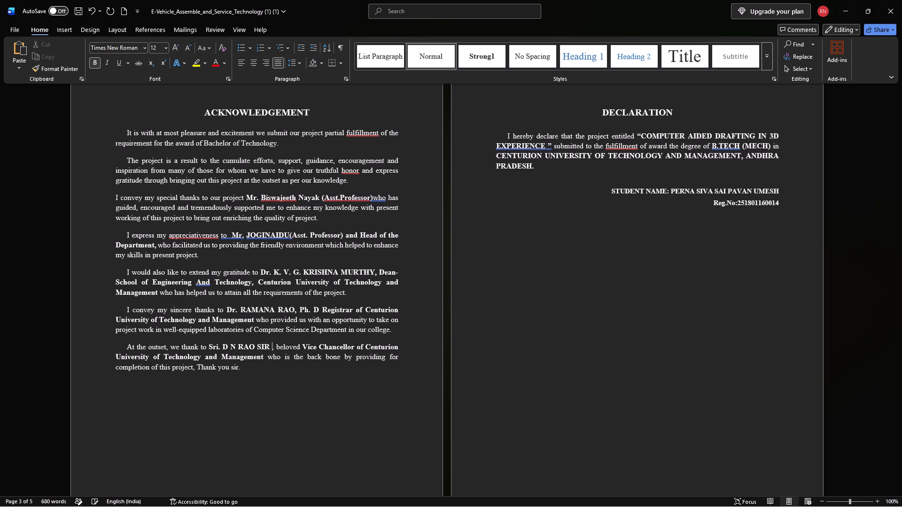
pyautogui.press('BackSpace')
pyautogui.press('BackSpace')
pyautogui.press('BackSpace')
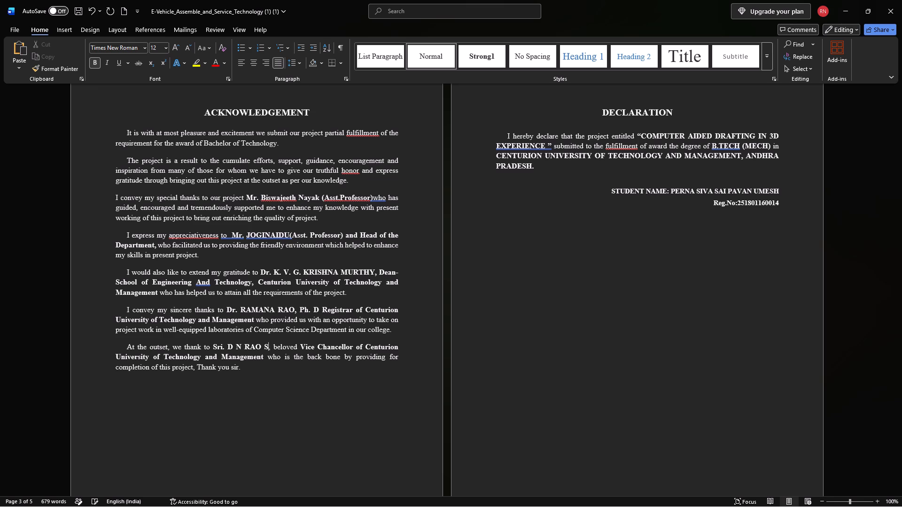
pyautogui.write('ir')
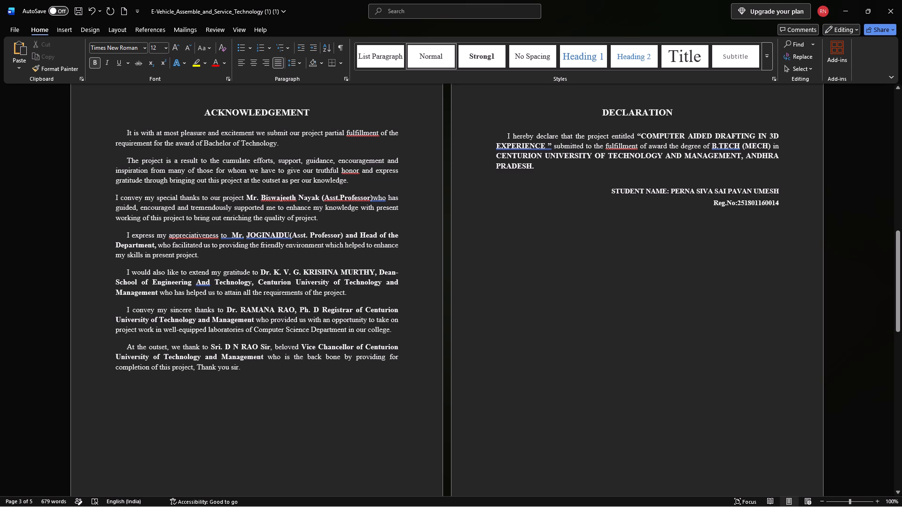
# Replace the Head of the Department's title and name before “(Asst. Professor)” in the Acknowledgement with “MR.” and the new name.
pyautogui.click(289, 236)
pyautogui.press('BackSpace')
pyautogui.press('BackSpace')
pyautogui.press('BackSpace')
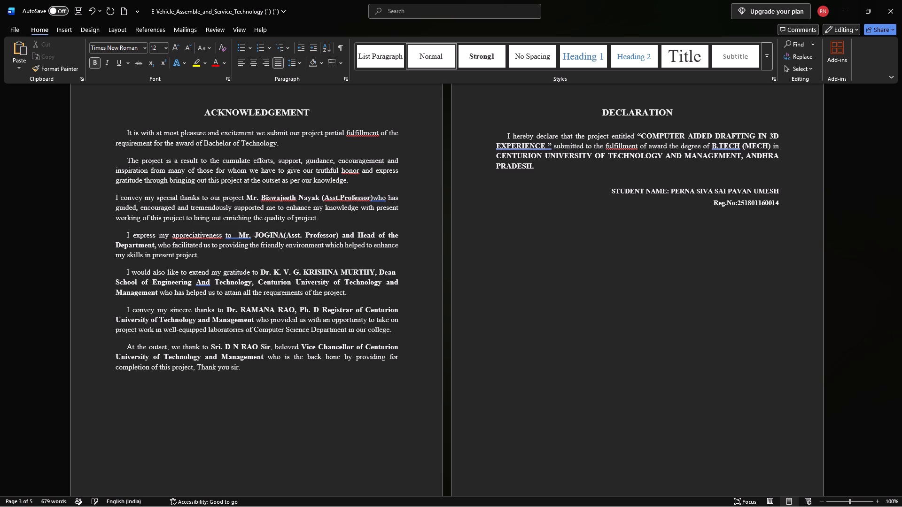
pyautogui.press('BackSpace')
pyautogui.press('BackSpace')
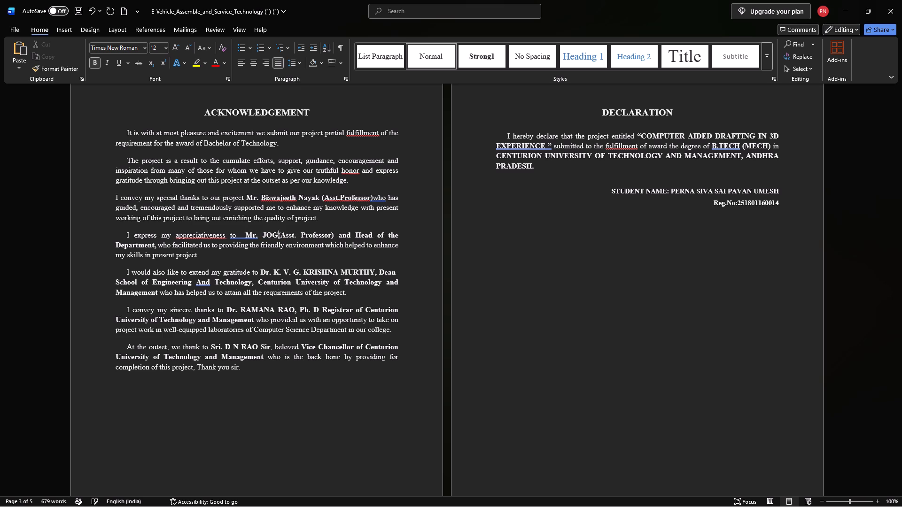
pyautogui.press('BackSpace')
pyautogui.press('BackSpace')
pyautogui.press('BackSpace')
pyautogui.press('BackSpace')
pyautogui.press('BackSpace')
pyautogui.press('BackSpace')
pyautogui.press('BackSpace')
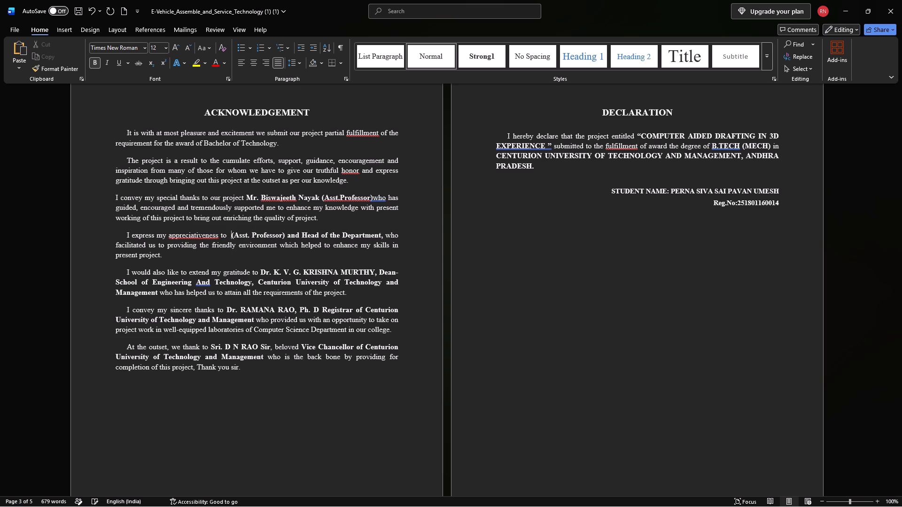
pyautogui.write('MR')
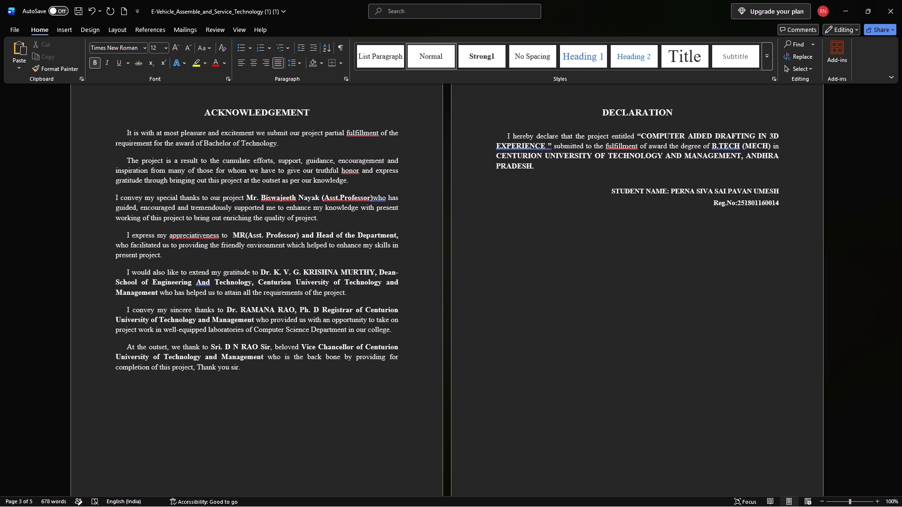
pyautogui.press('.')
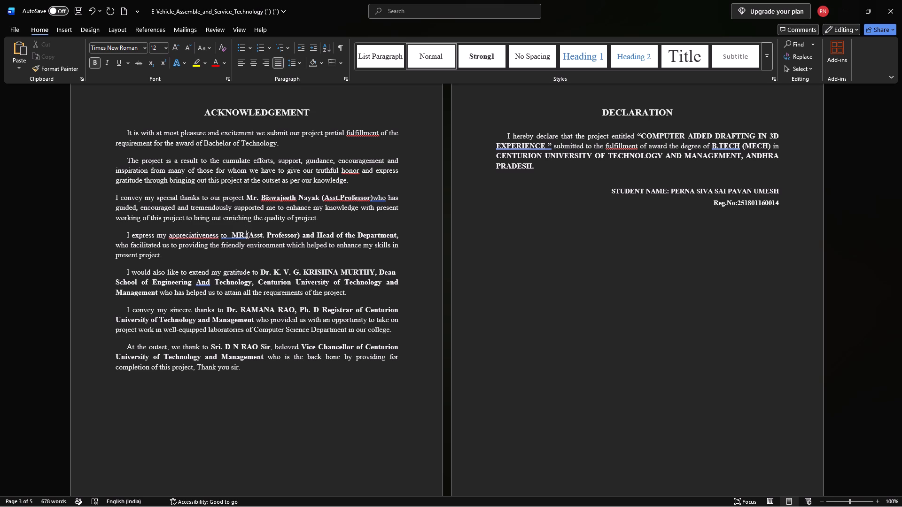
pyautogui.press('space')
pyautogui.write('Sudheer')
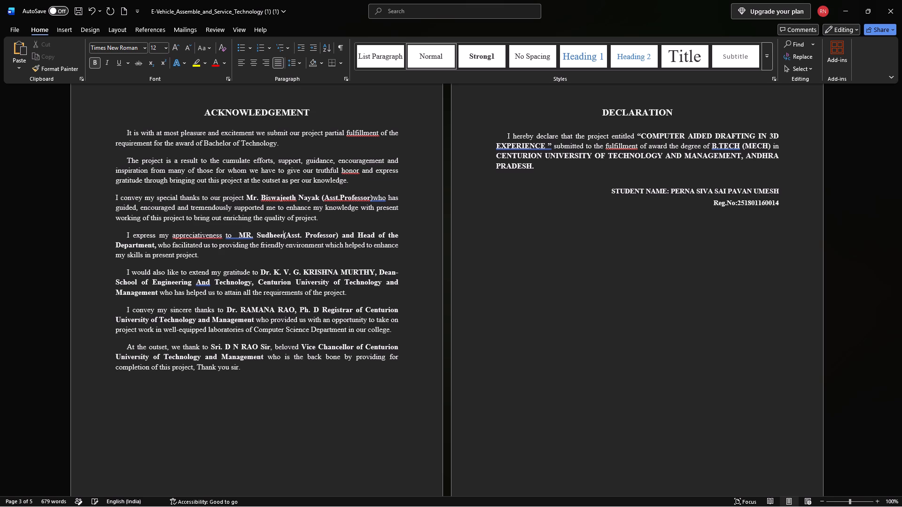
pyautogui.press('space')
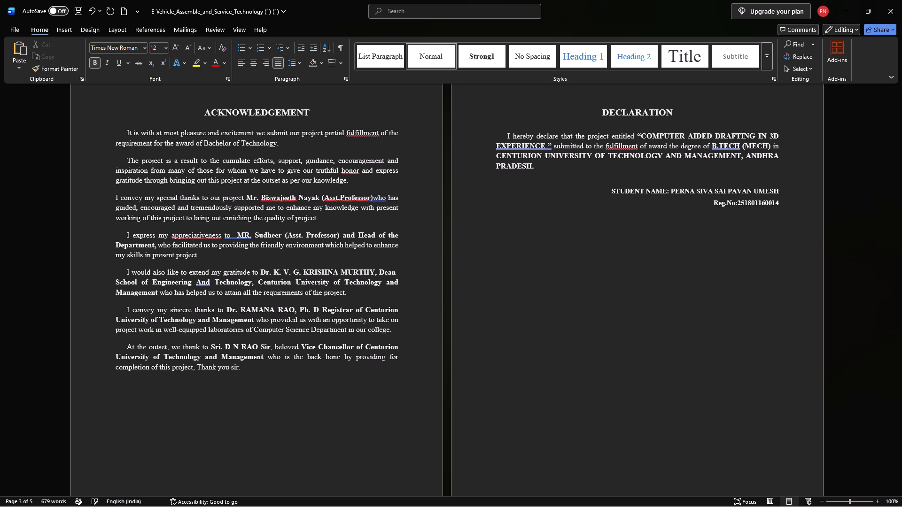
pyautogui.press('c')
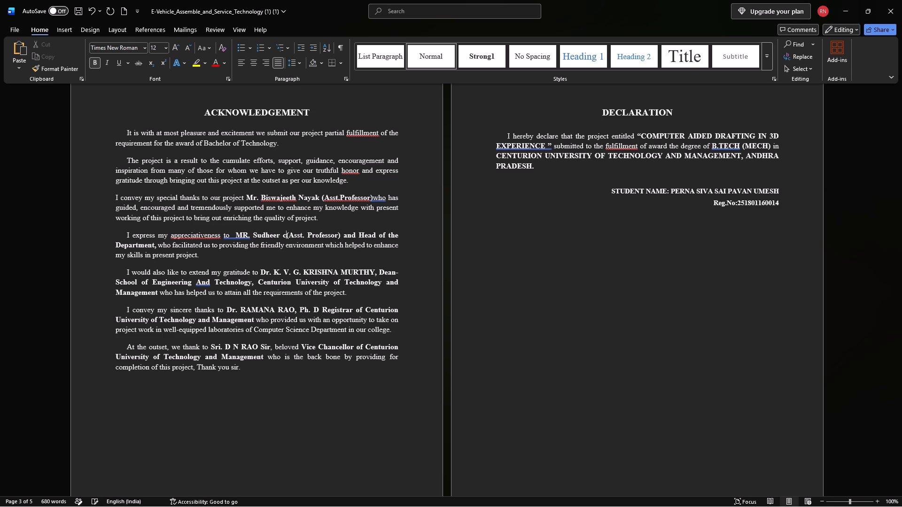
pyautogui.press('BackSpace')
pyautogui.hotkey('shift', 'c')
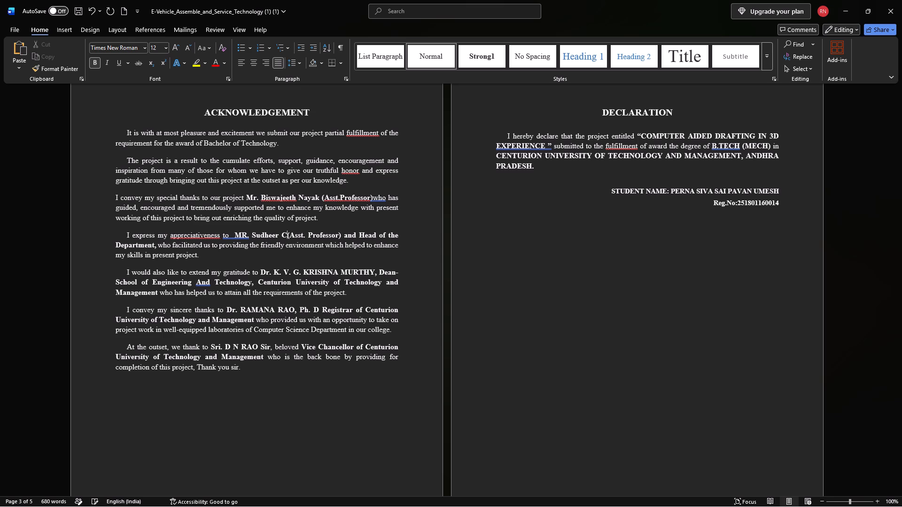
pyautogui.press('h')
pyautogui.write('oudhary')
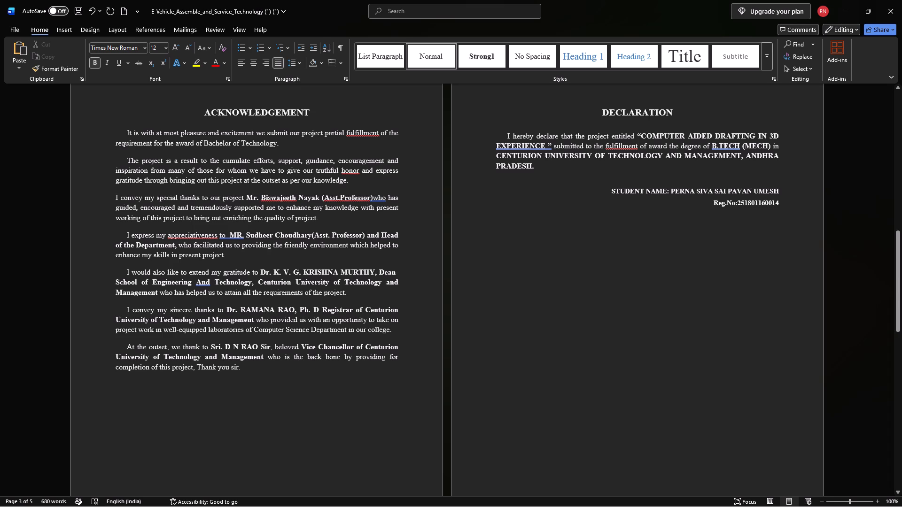
# Clear the Dean's name after “Dr.” in the Acknowledgement's gratitude paragraph, keeping the “Dr.” title and the comma before “Dean-School”.
pyautogui.click(373, 272)
pyautogui.press('BackSpace')
pyautogui.press('BackSpace')
pyautogui.press('BackSpace')
pyautogui.press('BackSpace')
pyautogui.press('BackSpace')
pyautogui.press('BackSpace')
pyautogui.press('BackSpace')
pyautogui.press('BackSpace')
pyautogui.press('BackSpace')
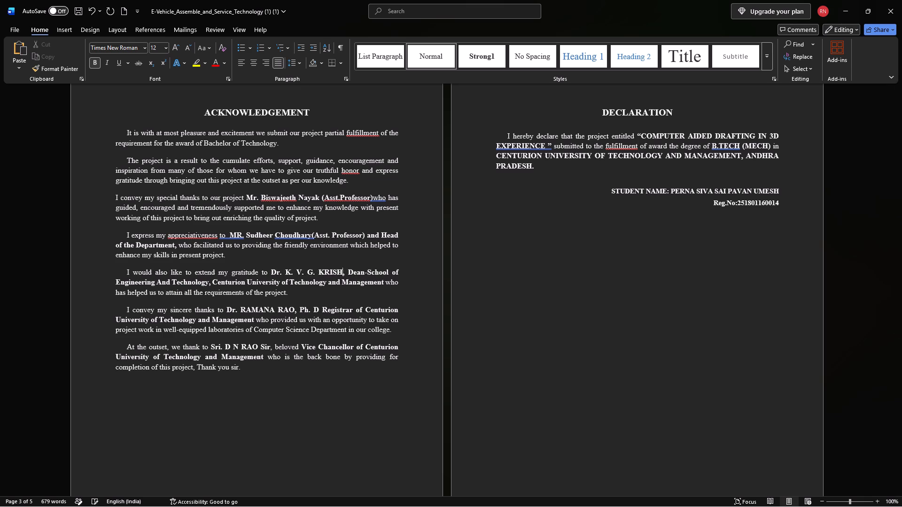
pyautogui.press('BackSpace')
pyautogui.press('BackSpace')
pyautogui.press('BackSpace')
pyautogui.press('BackSpace')
pyautogui.press('BackSpace')
pyautogui.press('BackSpace')
pyautogui.press('BackSpace')
pyautogui.press('BackSpace')
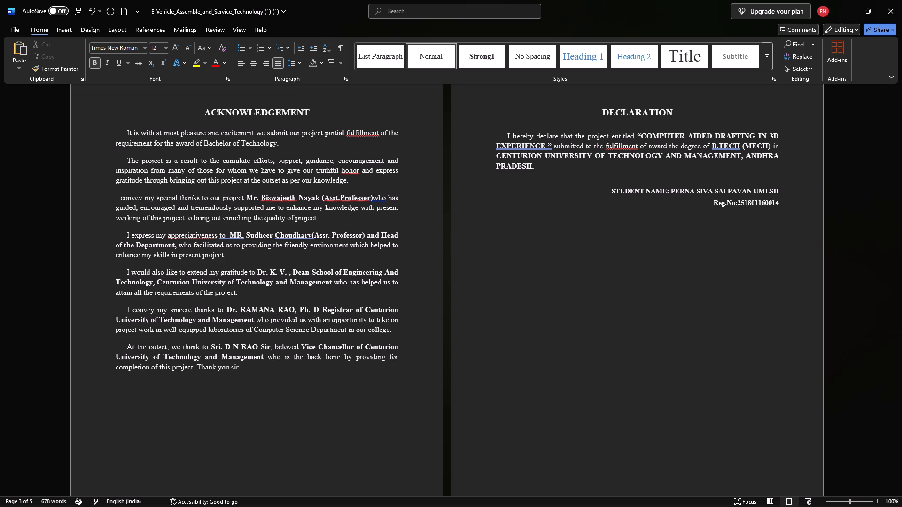
pyautogui.press('BackSpace')
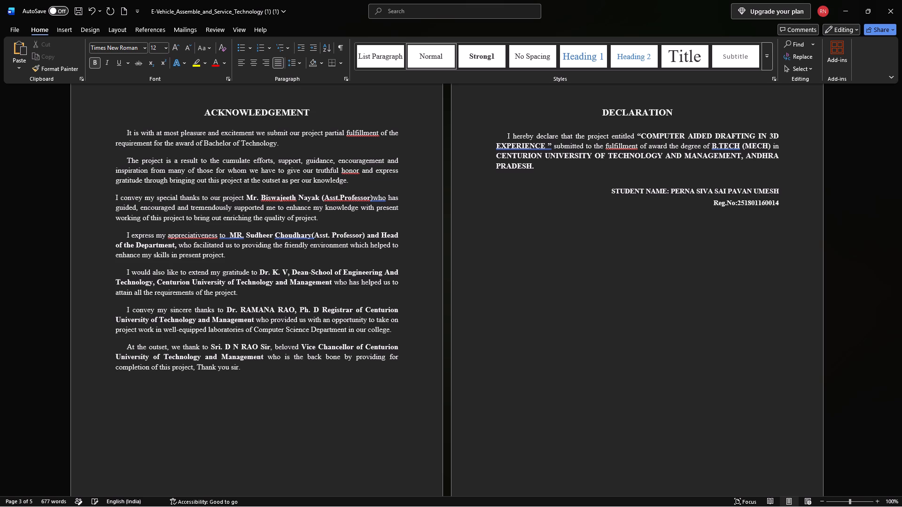
pyautogui.press('BackSpace')
pyautogui.press('BackSpace')
pyautogui.press('BackSpace')
pyautogui.press('BackSpace')
pyautogui.press('BackSpace')
pyautogui.press('BackSpace')
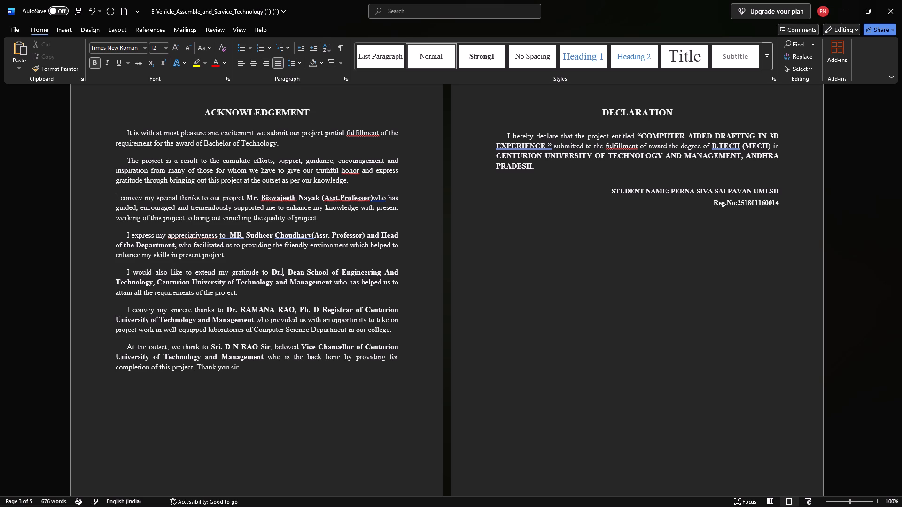
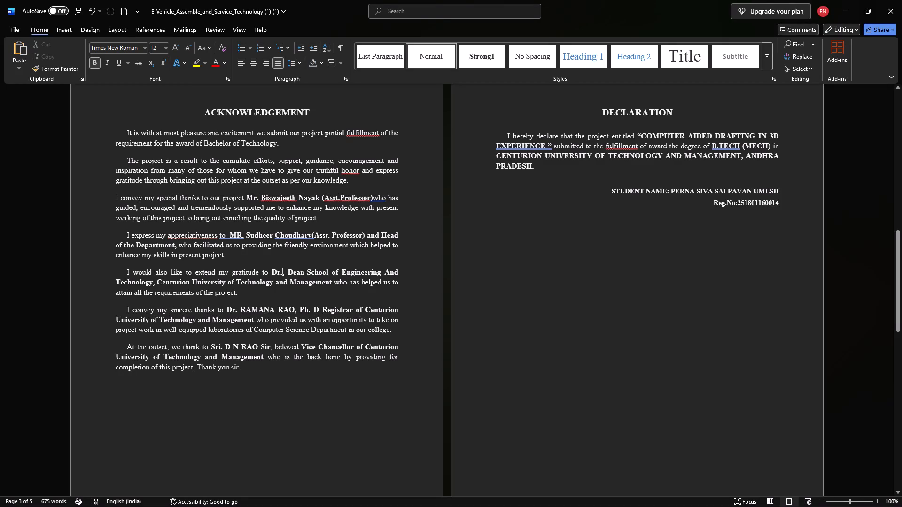
# Replace “Dr.” before “, Dean-School of Engineering And Technology” in the Acknowledgement with “MR.” and the new Dean's name in capitals.
pyautogui.press('BackSpace')
pyautogui.press('BackSpace')
pyautogui.press('BackSpace')
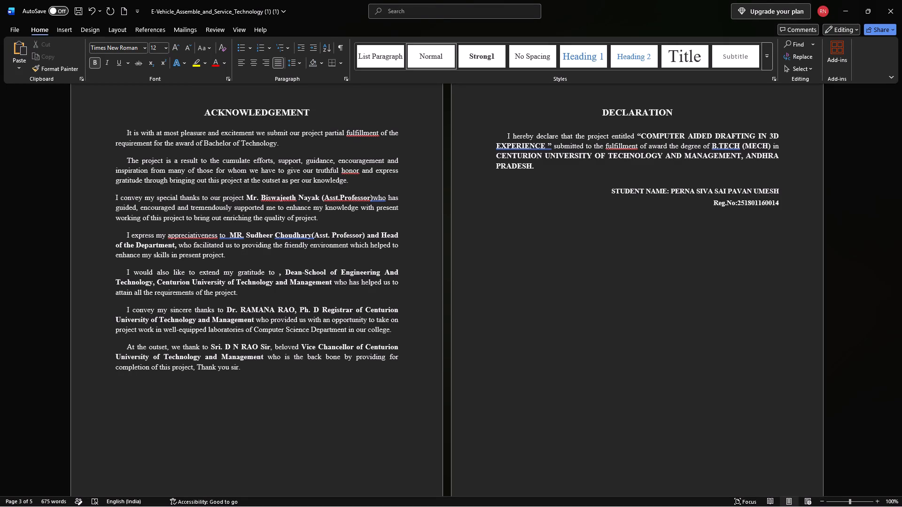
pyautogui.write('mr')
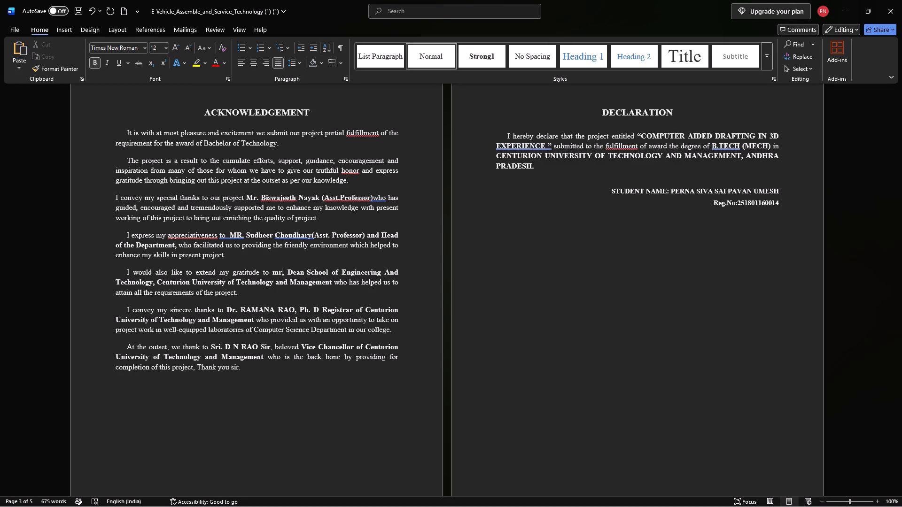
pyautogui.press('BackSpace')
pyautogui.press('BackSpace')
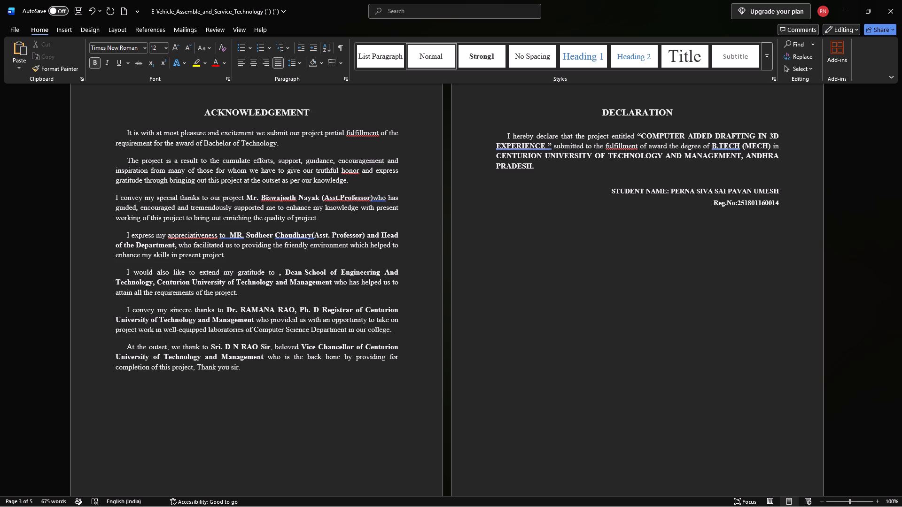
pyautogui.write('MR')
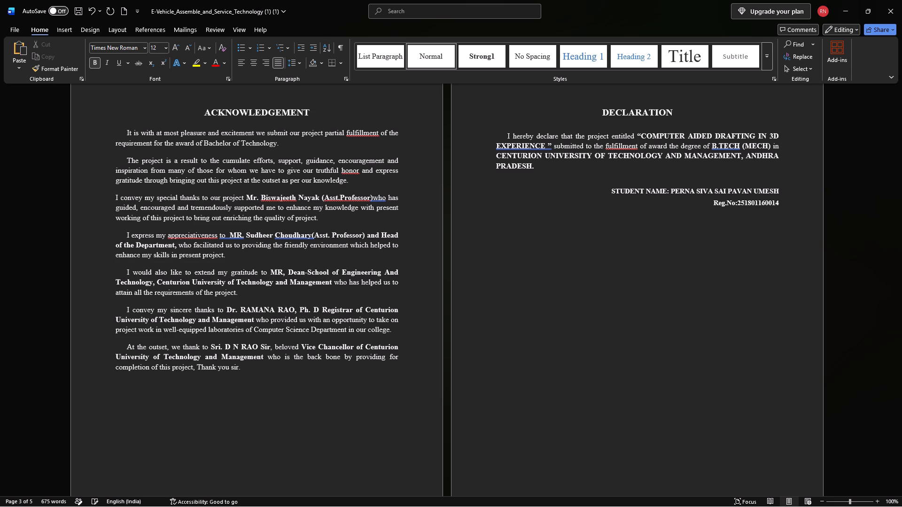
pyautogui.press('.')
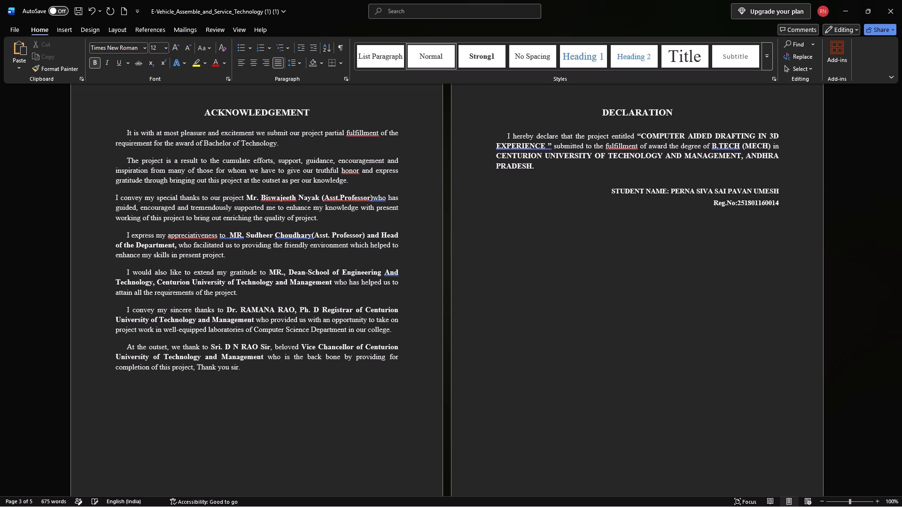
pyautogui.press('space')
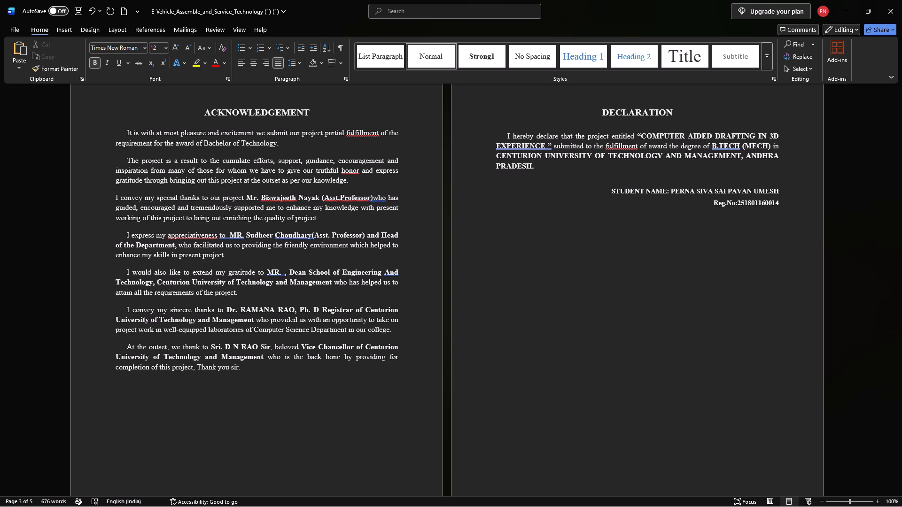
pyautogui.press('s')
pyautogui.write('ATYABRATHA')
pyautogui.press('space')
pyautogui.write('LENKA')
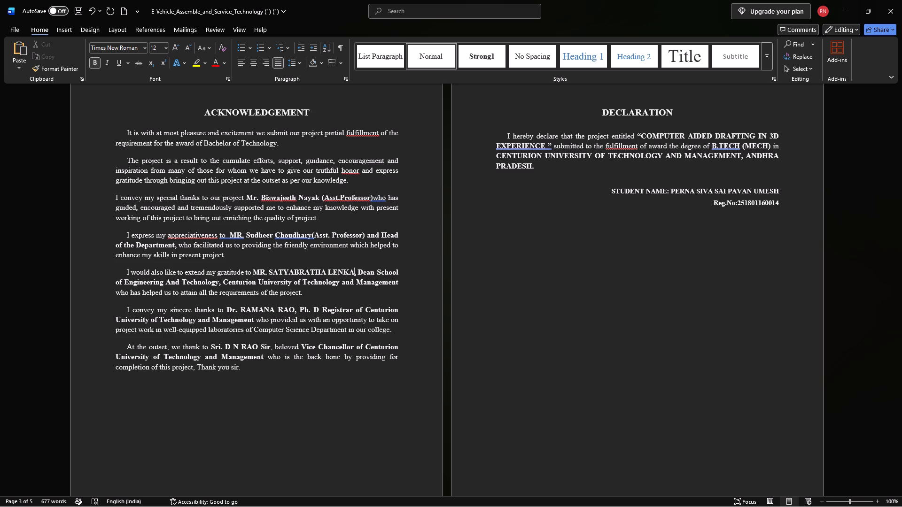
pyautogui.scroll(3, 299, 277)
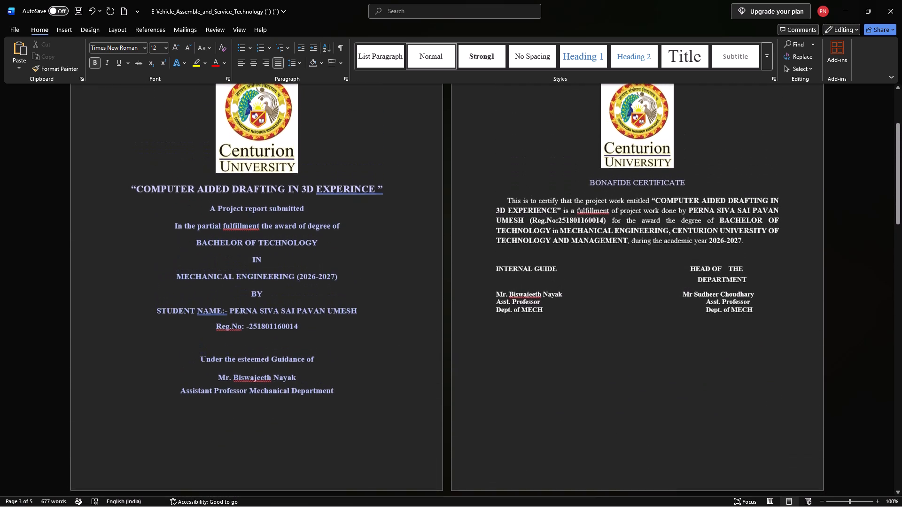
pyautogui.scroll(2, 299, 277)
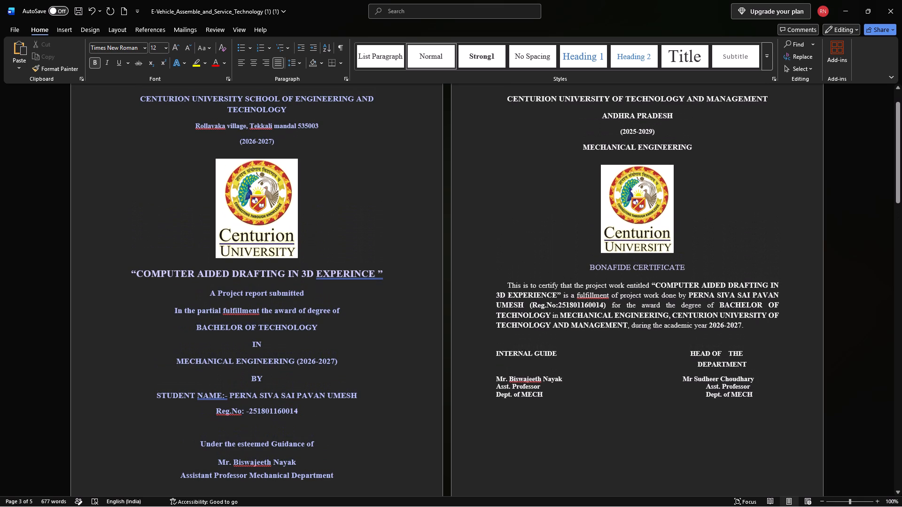
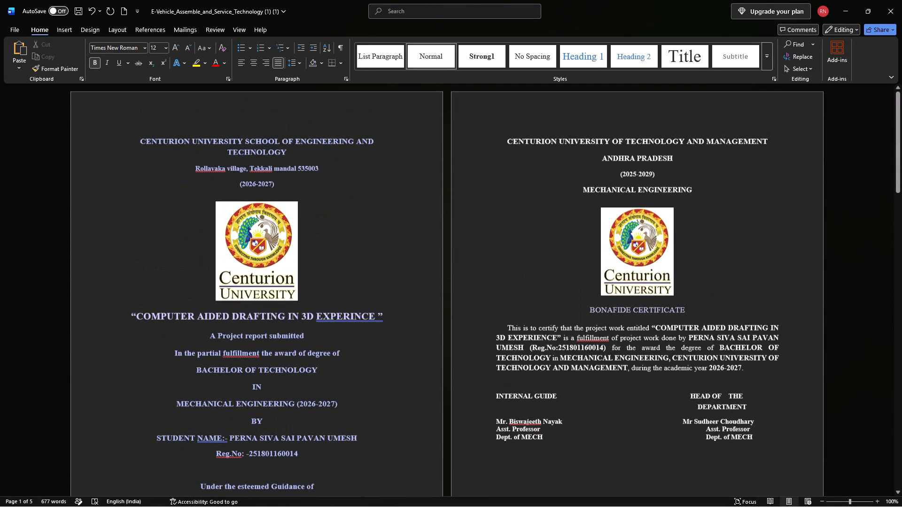
# Review the edited report from the cover and certificate through the Acknowledgement and Declaration to the Abstract page.
pyautogui.scroll(1, 299, 277)
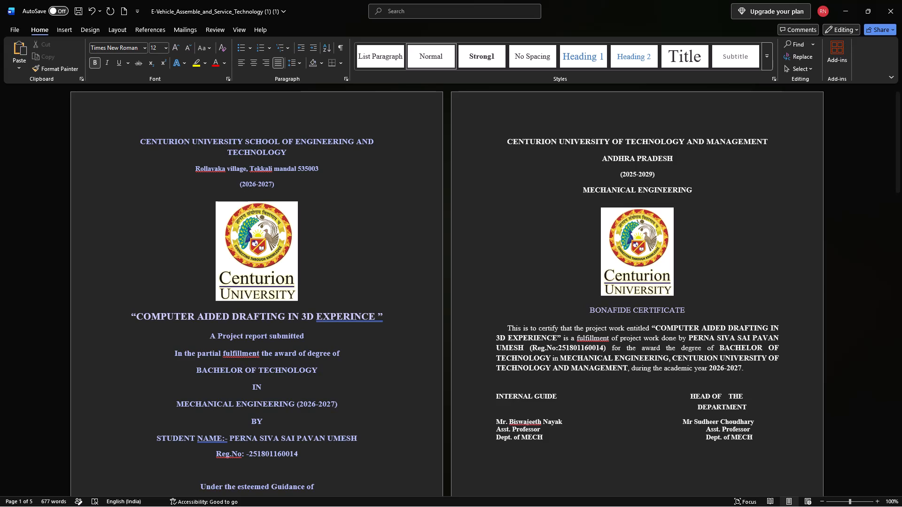
pyautogui.scroll(1, 299, 277)
pyautogui.hscroll(1, 299, 277)
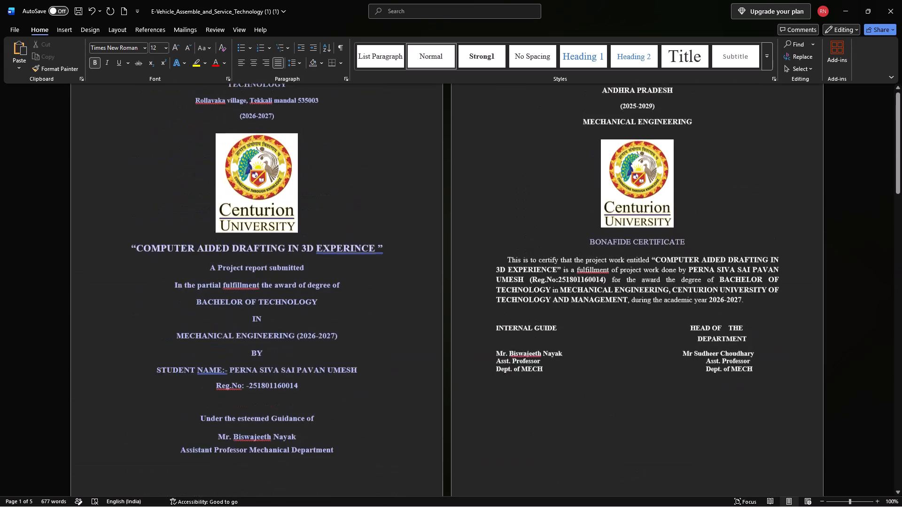
pyautogui.hscroll(1, 299, 277)
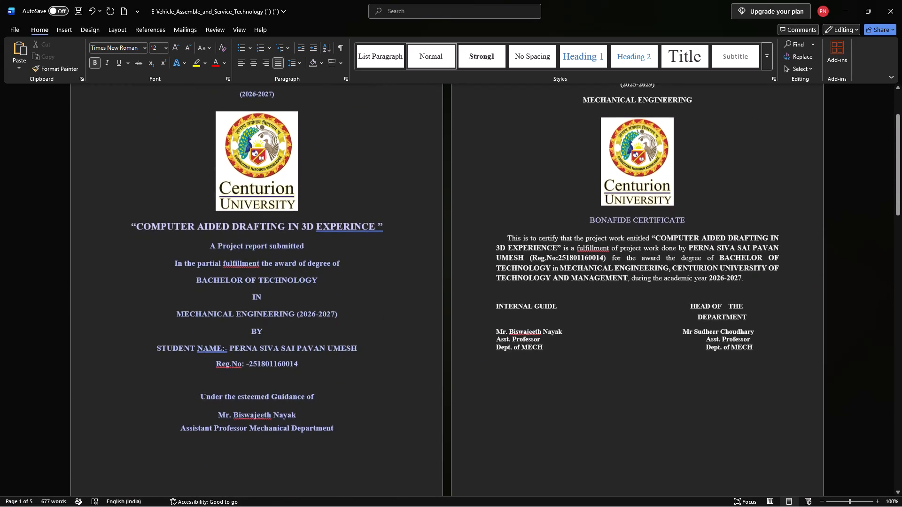
pyautogui.hscroll(1, 299, 277)
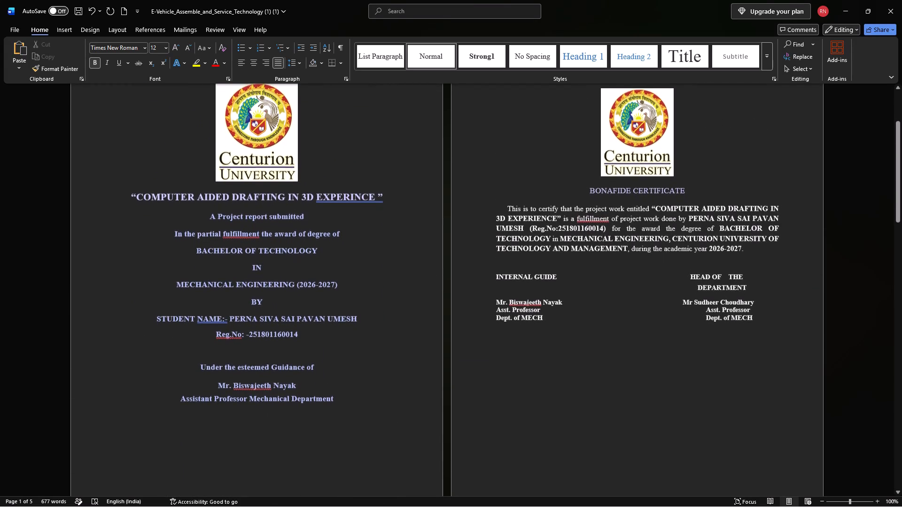
pyautogui.hscroll(1, 299, 277)
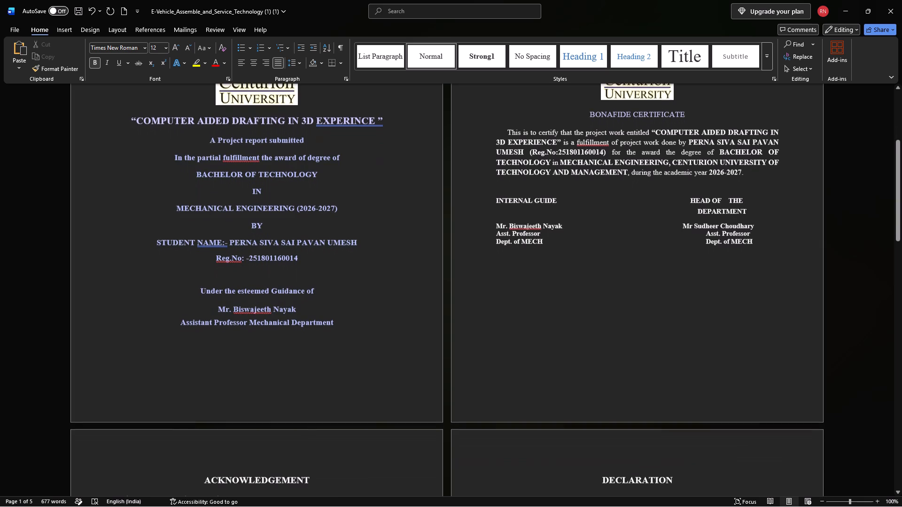
pyautogui.hscroll(1, 299, 277)
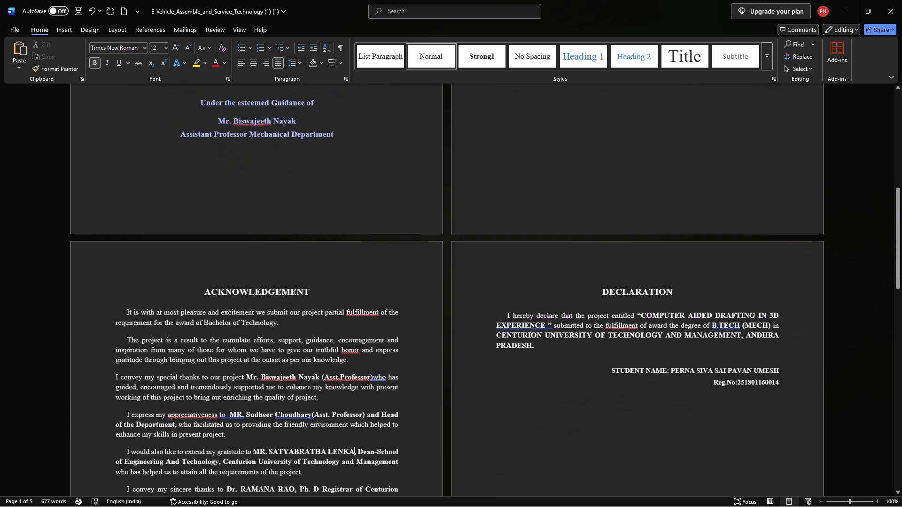
pyautogui.hscroll(1, 299, 277)
pyautogui.scroll(-4, 296, 278)
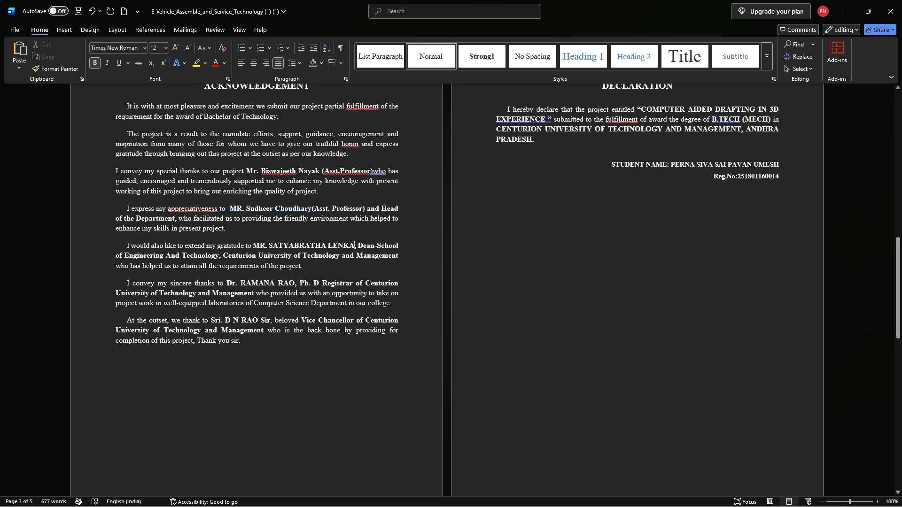
pyautogui.scroll(-3, 296, 278)
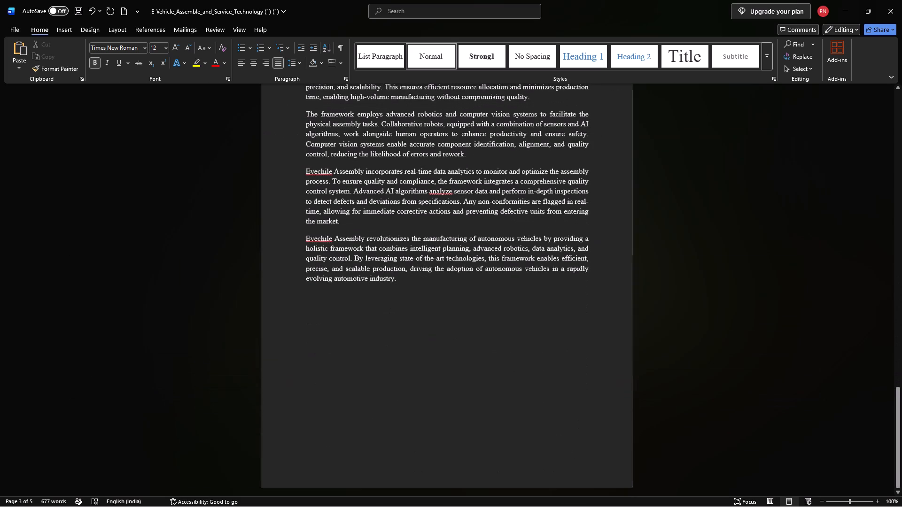
pyautogui.scroll(2, 296, 278)
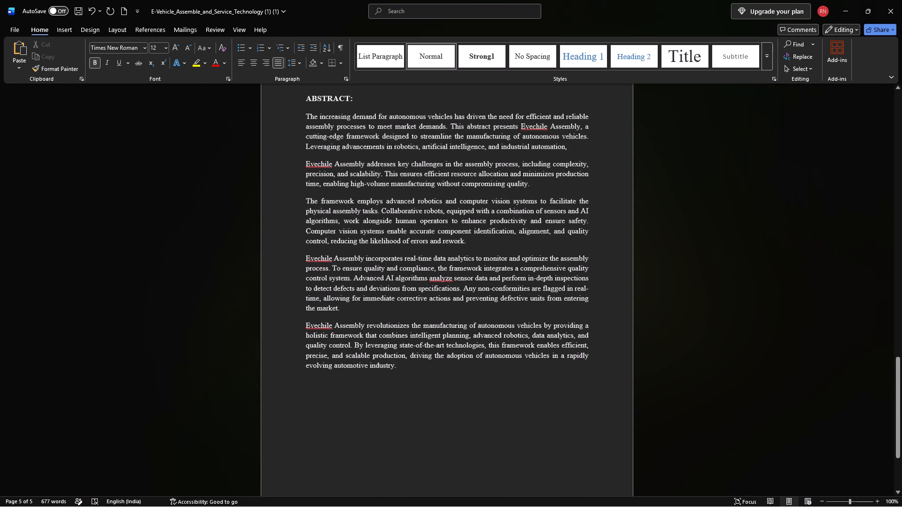
pyautogui.scroll(1, 296, 278)
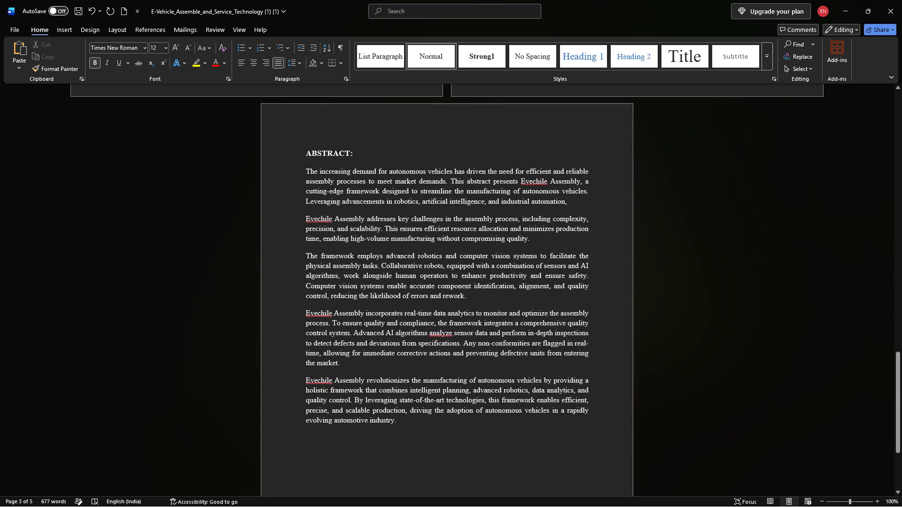
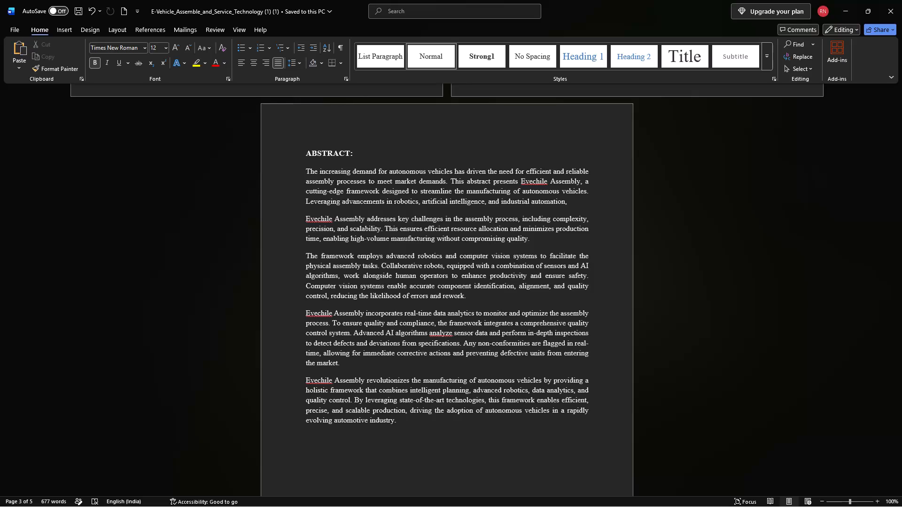
# Open the Intelligent Medical Appointment Priority System report from the Downloads folder, check its cover page, and close it.
pyautogui.click(844, 9)
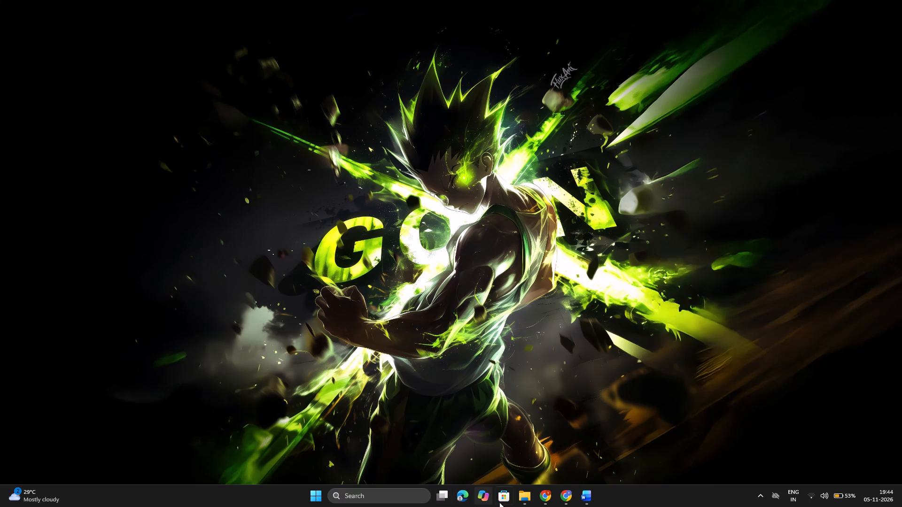
pyautogui.click(531, 490)
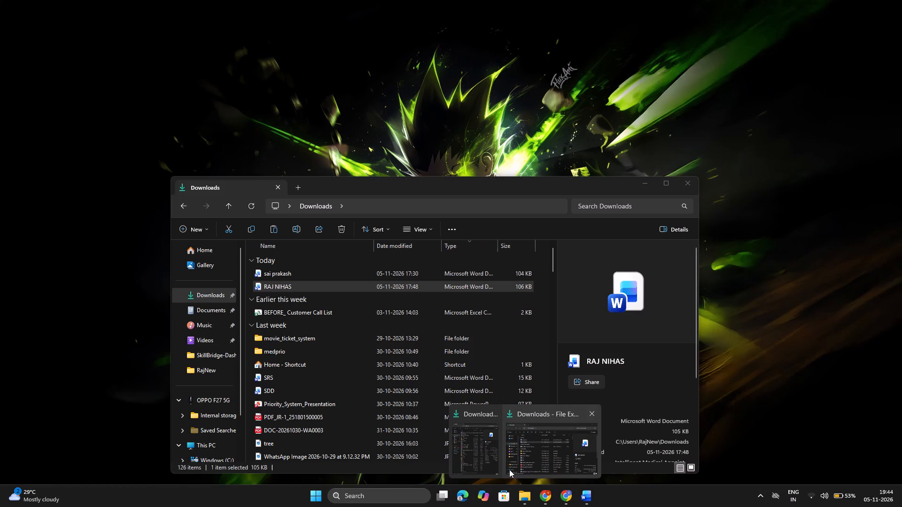
pyautogui.click(511, 470)
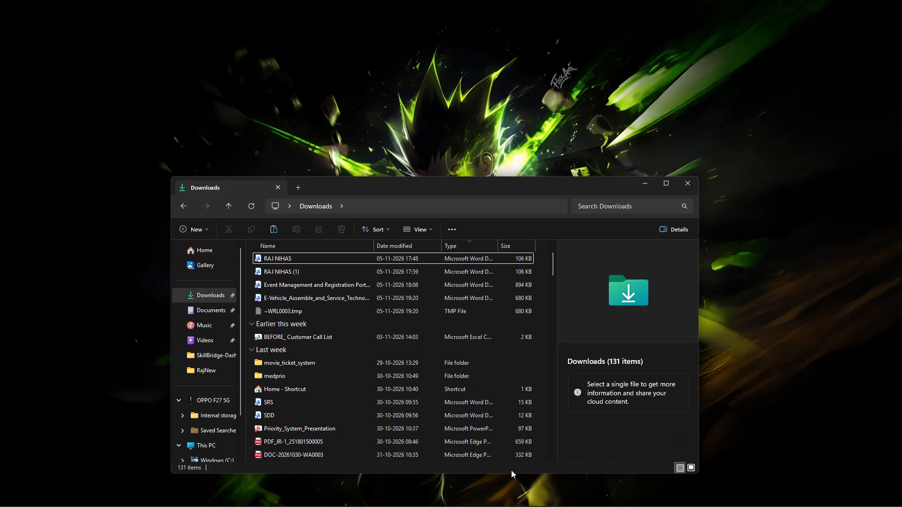
pyautogui.click(439, 261)
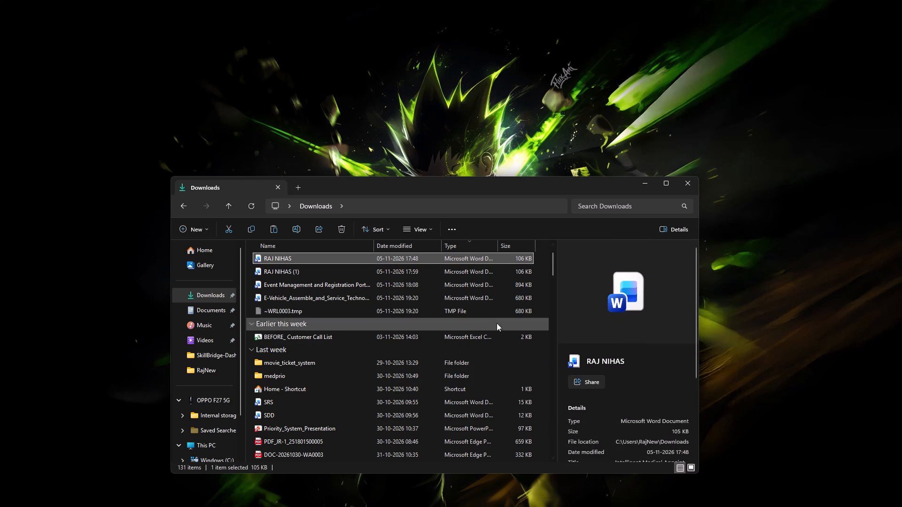
pyautogui.rightClick(461, 261)
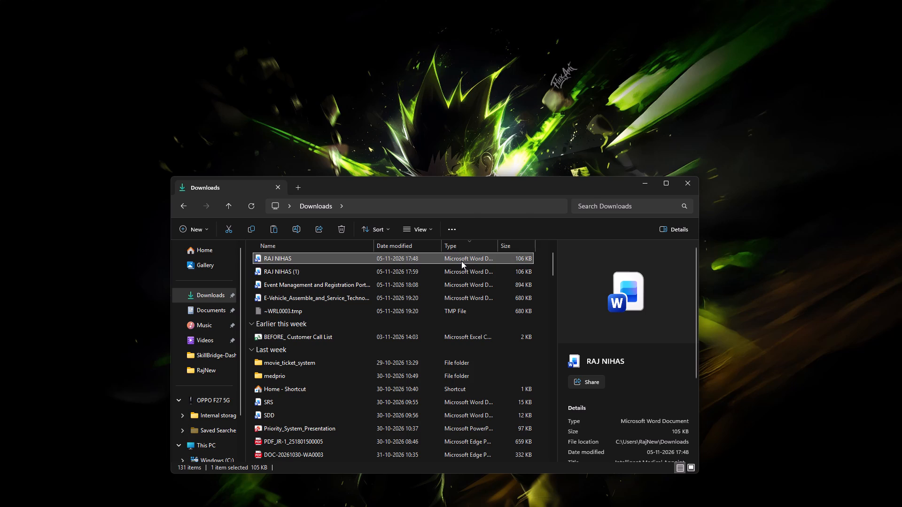
pyautogui.click(516, 221)
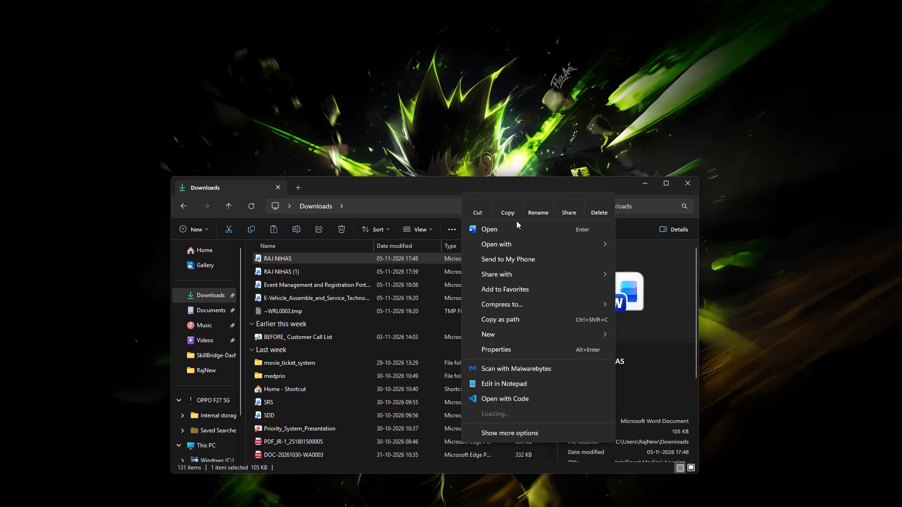
pyautogui.click(506, 230)
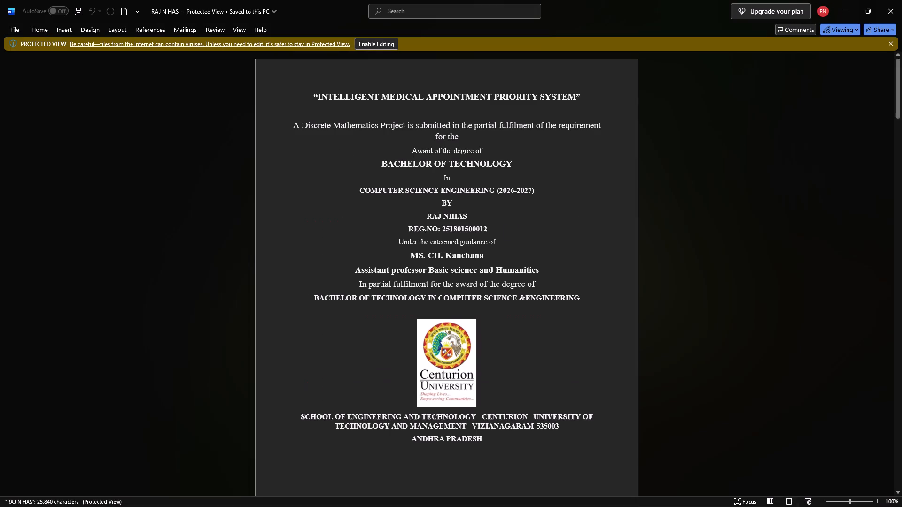
pyautogui.scroll(1, 491, 264)
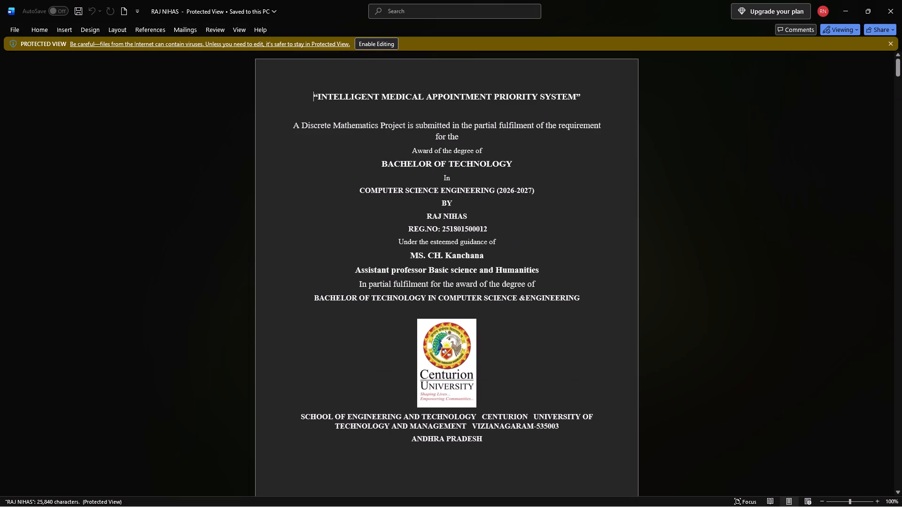
pyautogui.scroll(2, 491, 264)
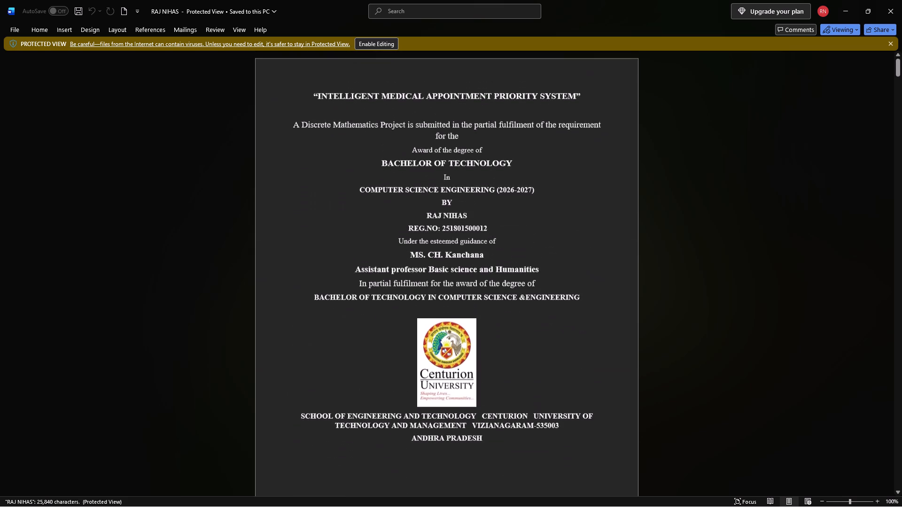
pyautogui.click(901, 15)
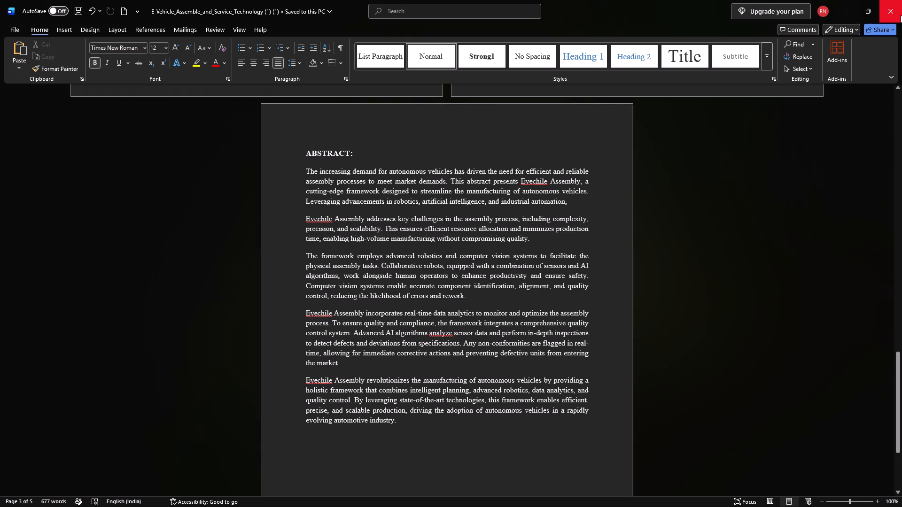
# Reopen the E-Vehicle_Assemble_and_Service_Technology (1) (1) report from the Downloads folder and check its cover and certificate pages.
pyautogui.click(843, 4)
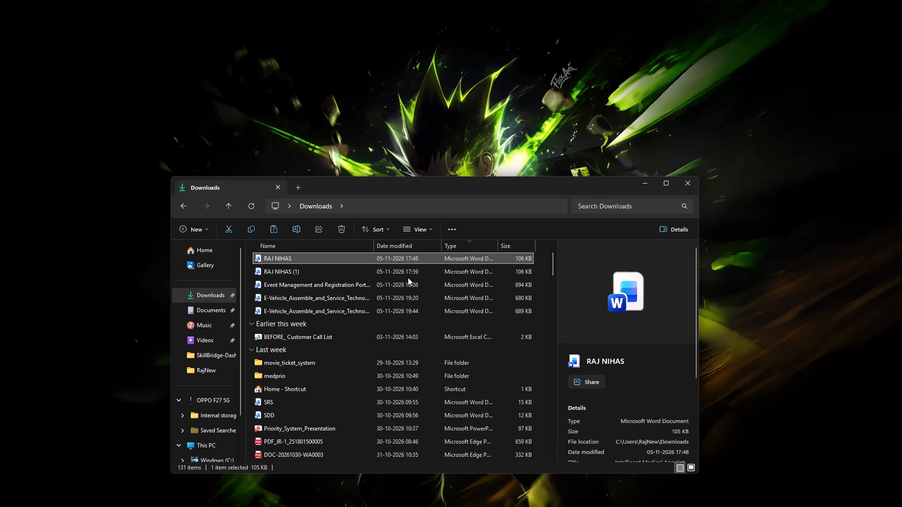
pyautogui.click(448, 136)
pyautogui.moveTo(448, 136); pyautogui.dragTo(412, 153)
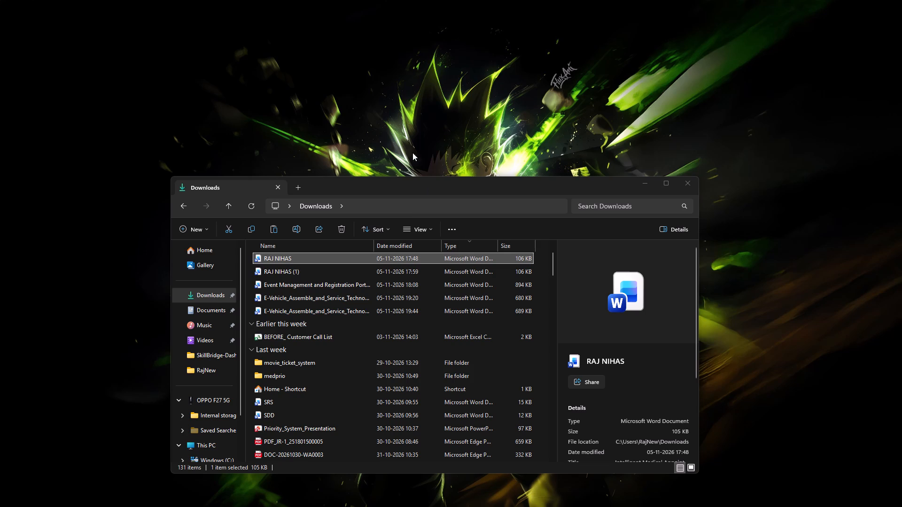
pyautogui.moveTo(412, 153); pyautogui.dragTo(337, 293)
pyautogui.moveTo(337, 293); pyautogui.dragTo(346, 296)
pyautogui.moveTo(346, 296); pyautogui.dragTo(355, 309)
pyautogui.moveTo(355, 309); pyautogui.dragTo(356, 311)
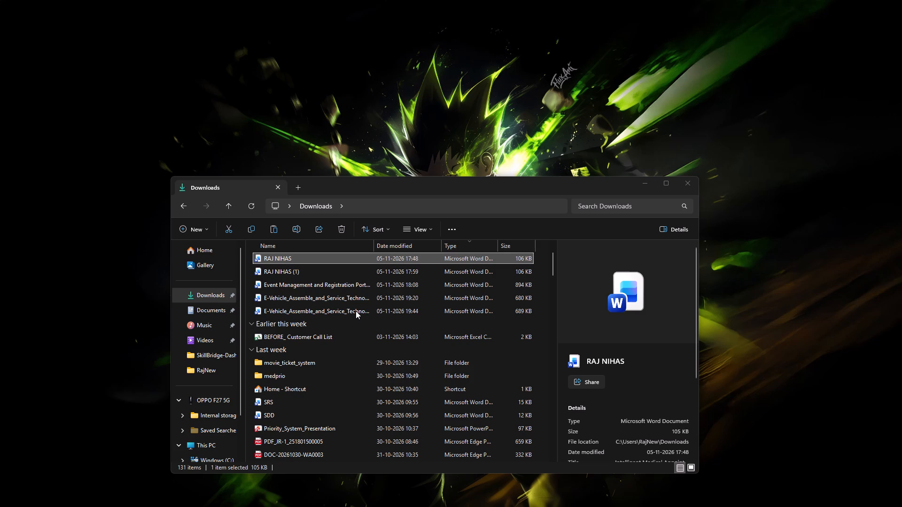
pyautogui.click(356, 311)
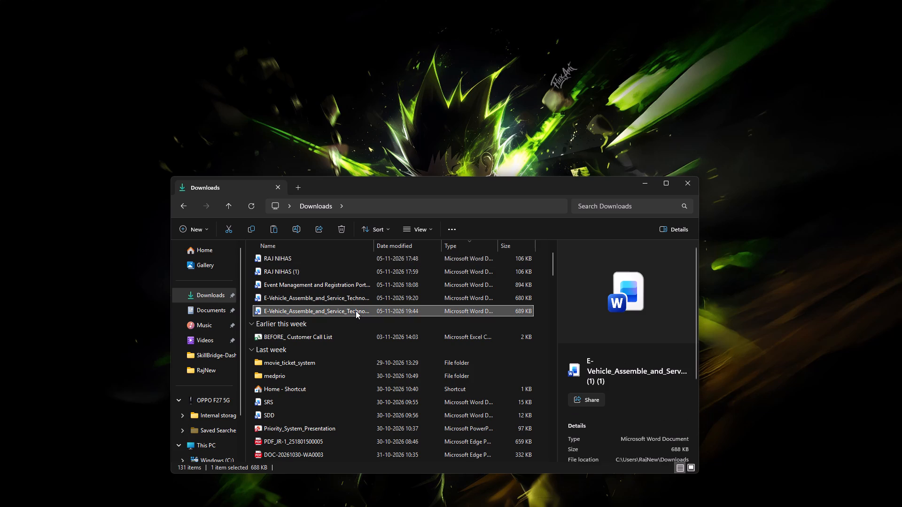
pyautogui.doubleClick(356, 311)
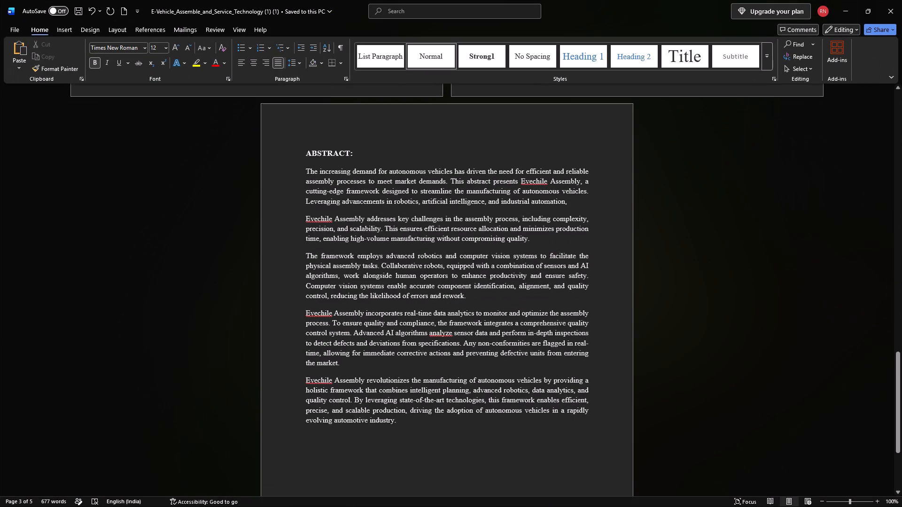
pyautogui.scroll(4, 356, 311)
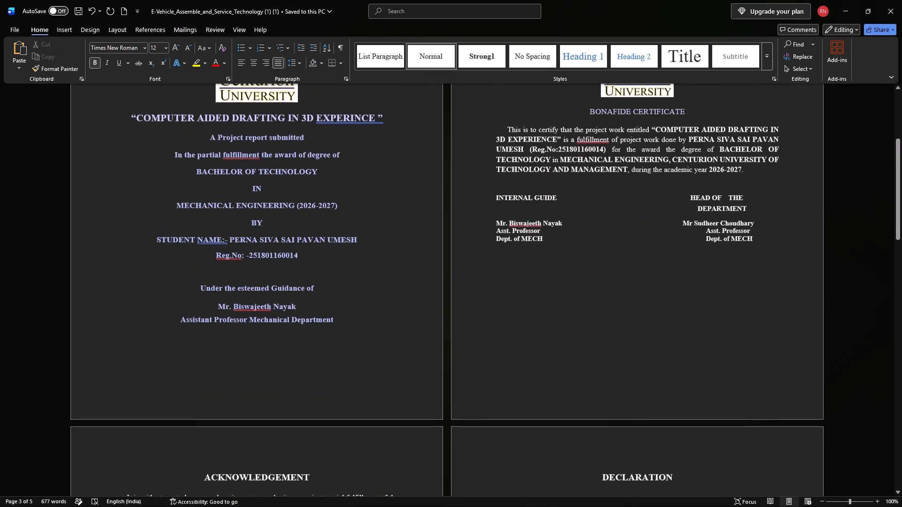
pyautogui.scroll(4, 356, 311)
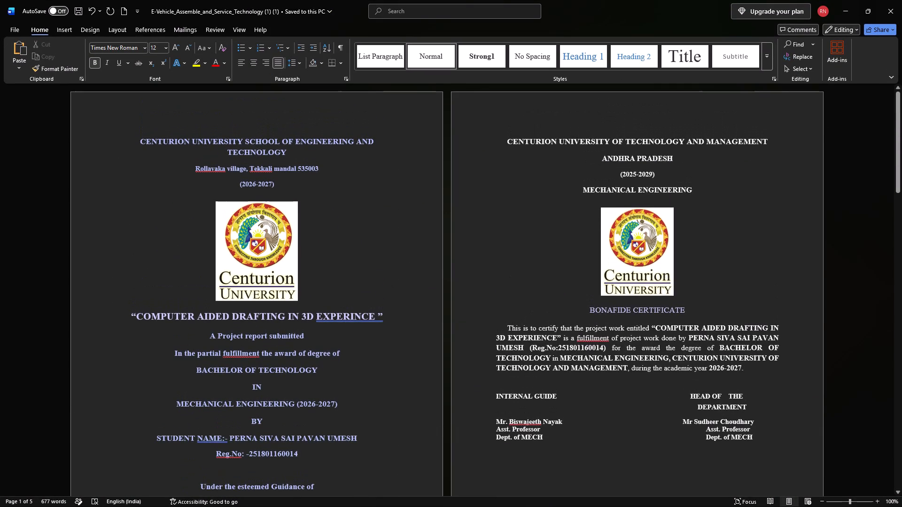
pyautogui.scroll(-5, 356, 311)
pyautogui.scroll(8, 356, 311)
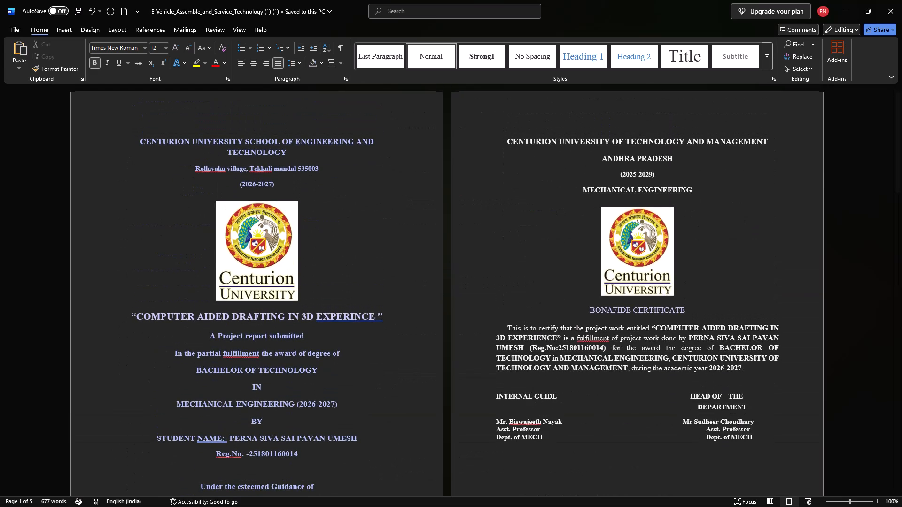
# Save the edited report.
pyautogui.hotkey('ctrl', 's')
# Return to the E-Vehicle report through the recent documents and look over its front pages again.
pyautogui.click(19, 31)
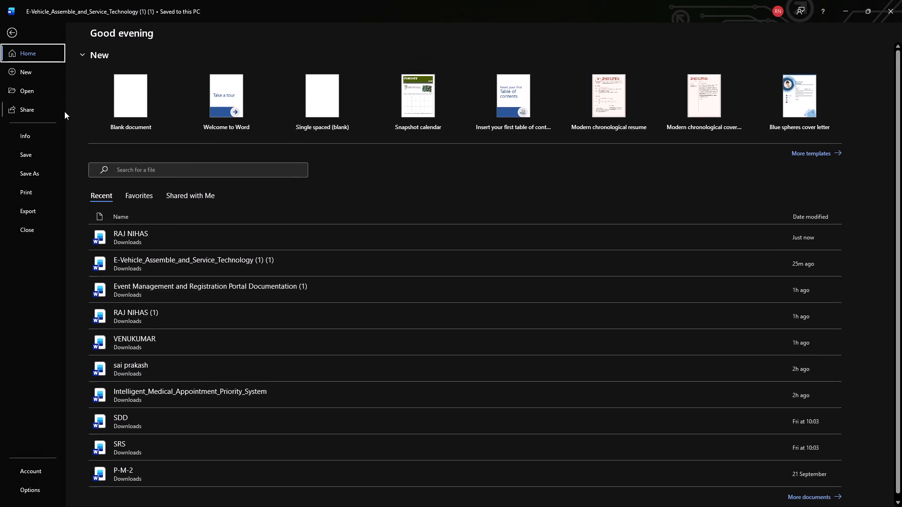
pyautogui.click(160, 265)
pyautogui.scroll(-3, 160, 265)
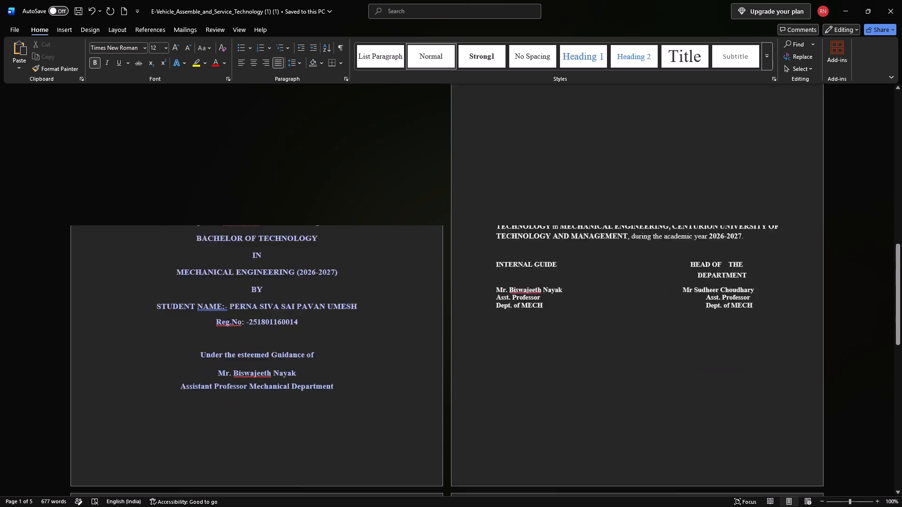
pyautogui.scroll(-2, 160, 265)
pyautogui.scroll(7, 160, 265)
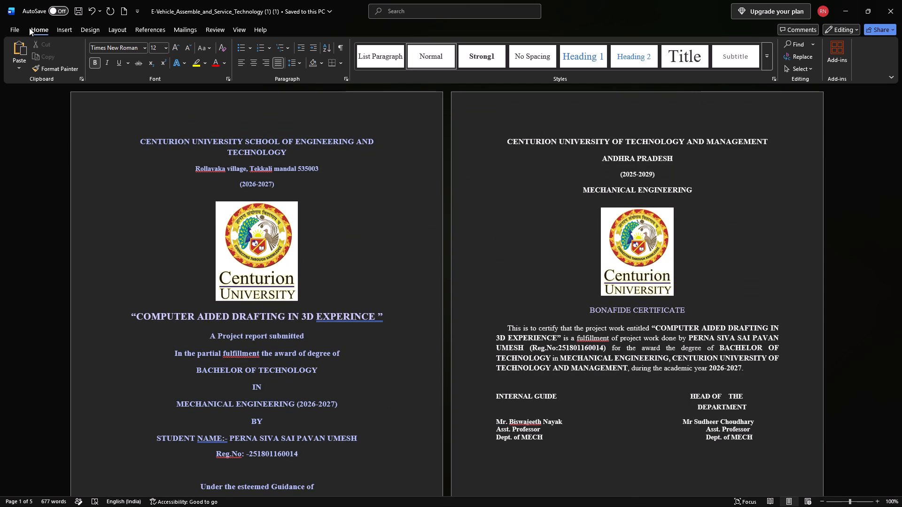
# Save a copy of the report in the Documents folder as a Word document named CAD project.
pyautogui.click(12, 32)
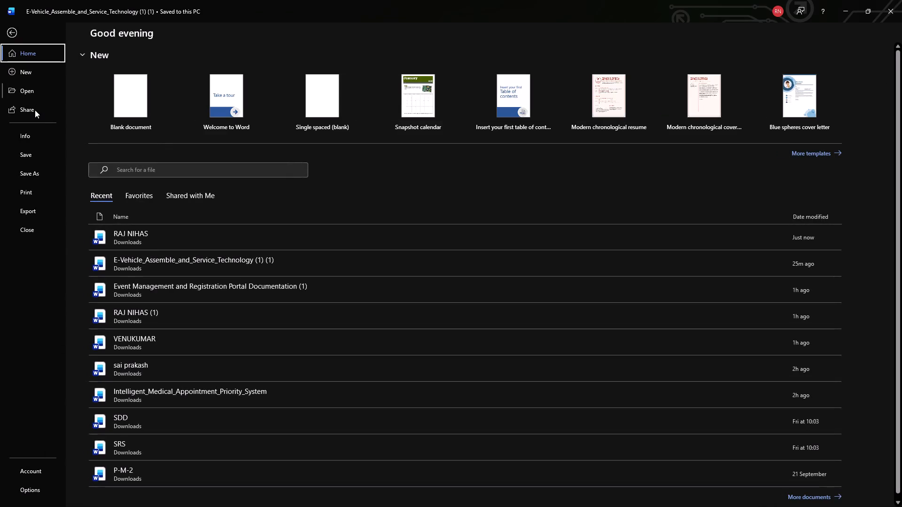
pyautogui.click(37, 169)
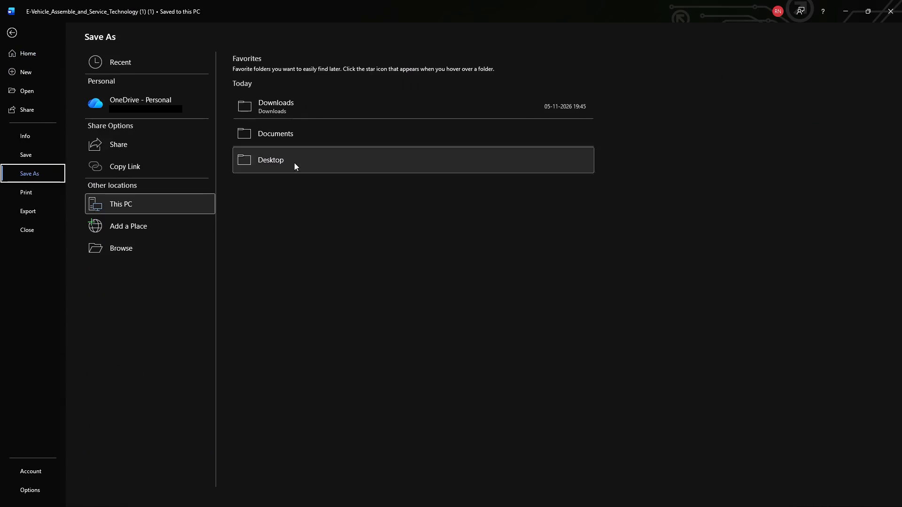
pyautogui.click(332, 133)
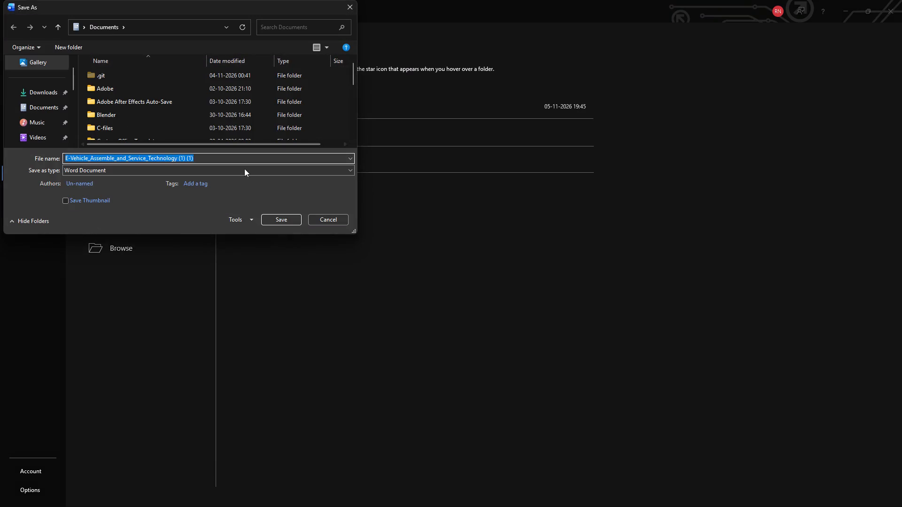
pyautogui.click(178, 152)
pyautogui.click(178, 152)
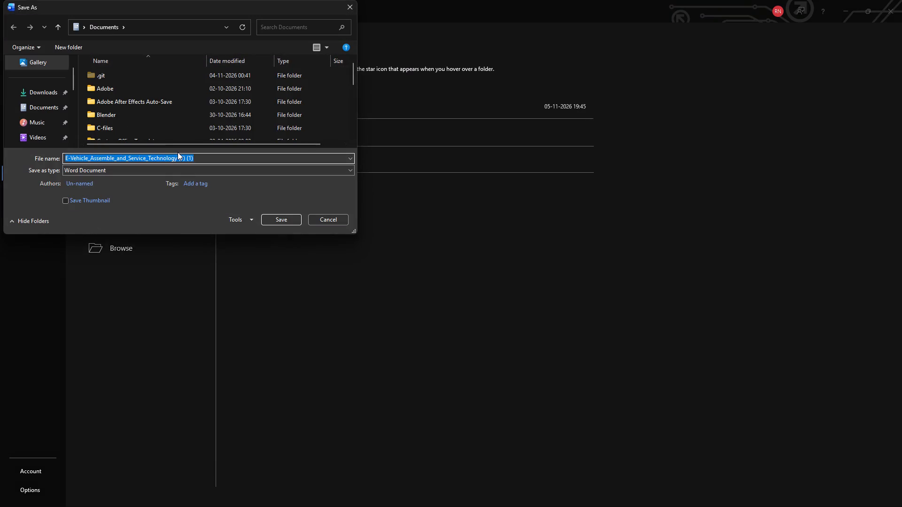
pyautogui.doubleClick(178, 152)
pyautogui.press('BackSpace')
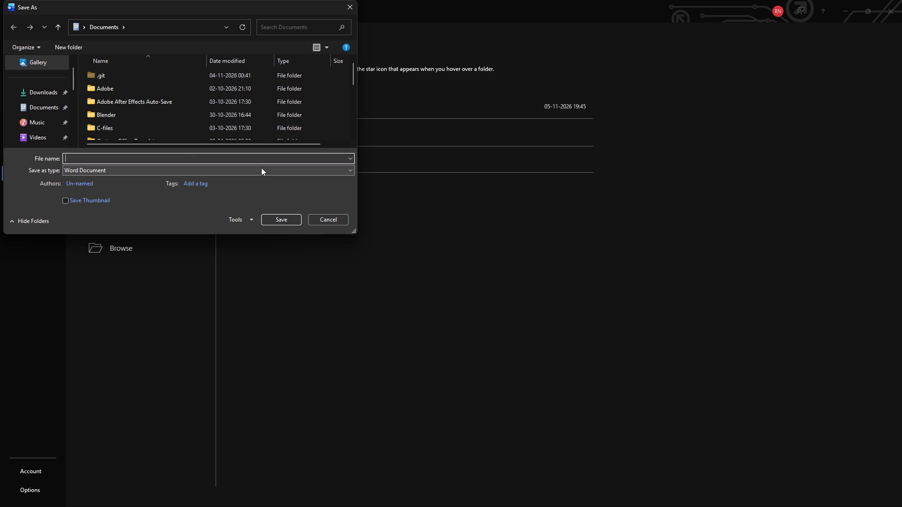
pyautogui.write('CE')
pyautogui.press('BackSpace')
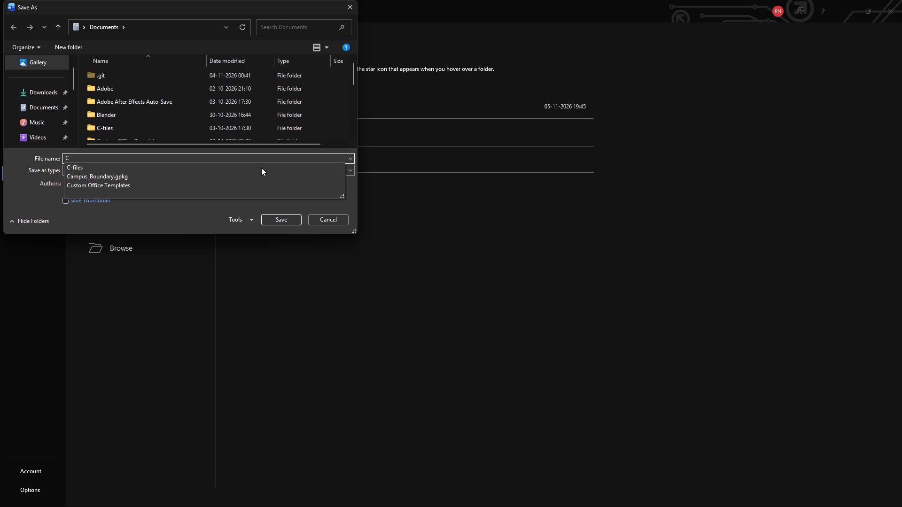
pyautogui.press('BackSpace')
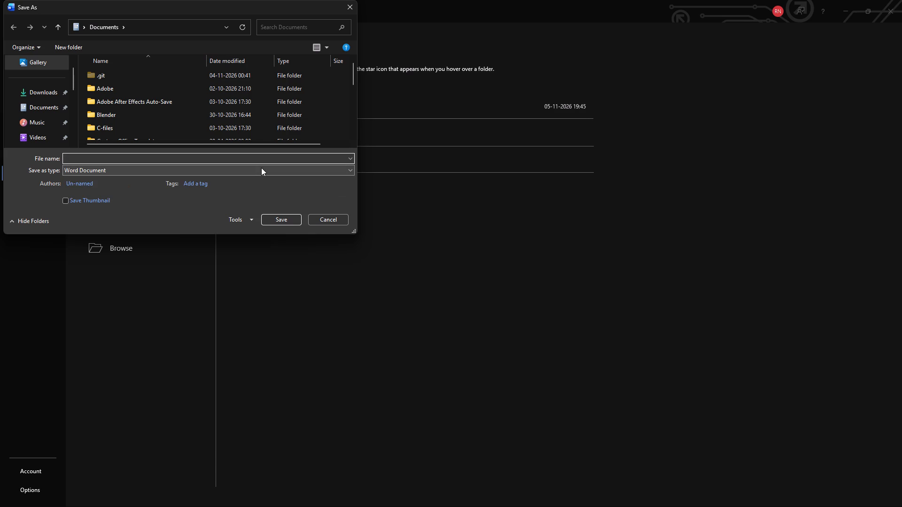
pyautogui.hotkey('shift', 'c')
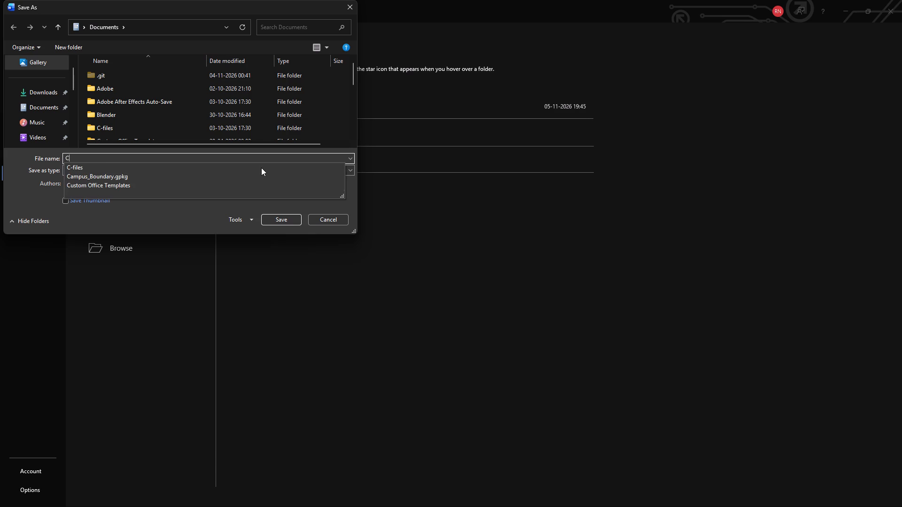
pyautogui.press('o')
pyautogui.press('BackSpace')
pyautogui.hotkey('shift', 'a')
pyautogui.hotkey('shift', 'd')
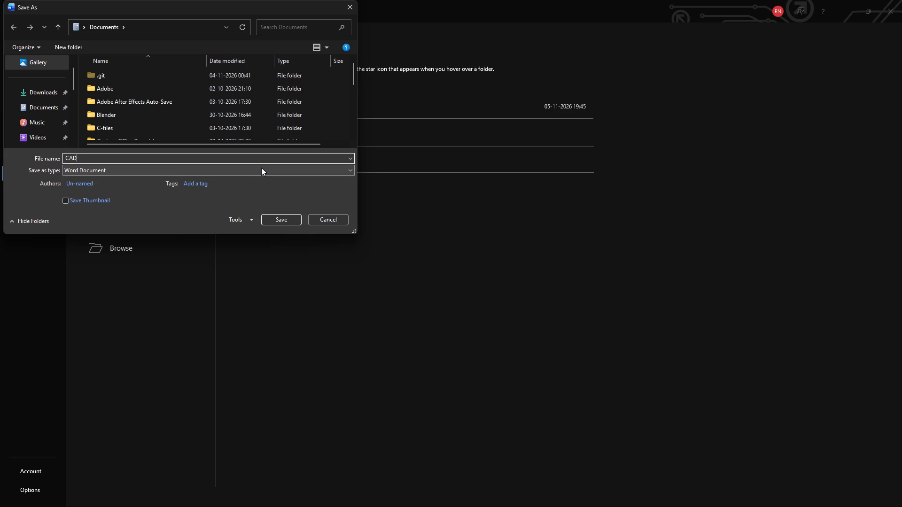
pyautogui.press('space')
pyautogui.write('project')
pyautogui.press('space')
pyautogui.click(284, 221)
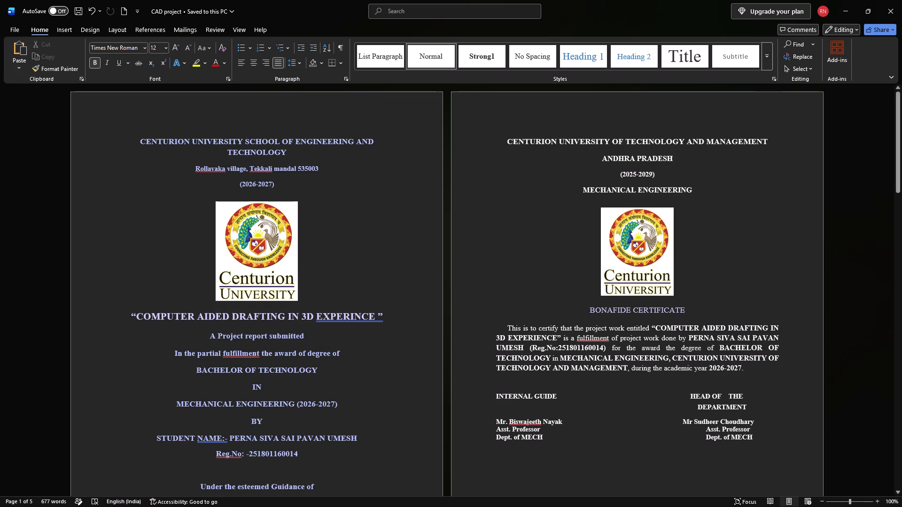
# Minimize the CAD project report and close the Downloads folder window behind it.
pyautogui.click(842, 8)
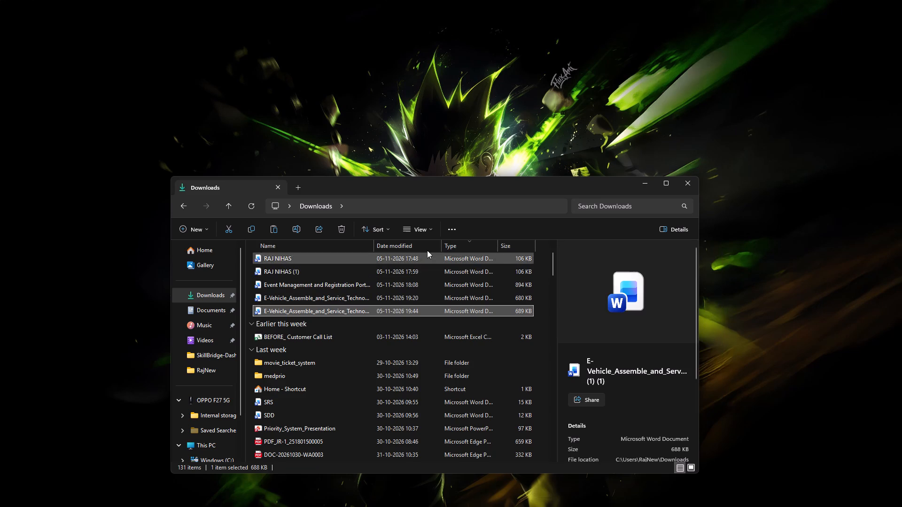
pyautogui.click(656, 147)
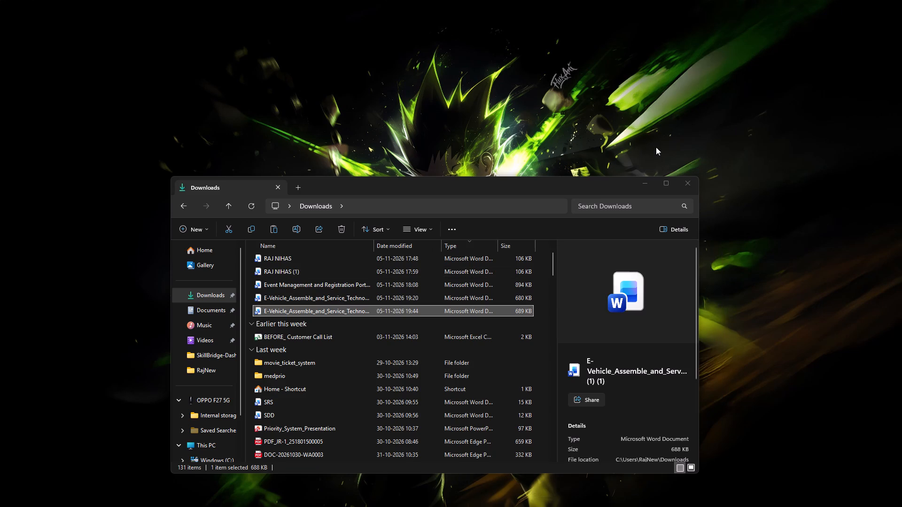
pyautogui.moveTo(690, 191); pyautogui.dragTo(692, 187)
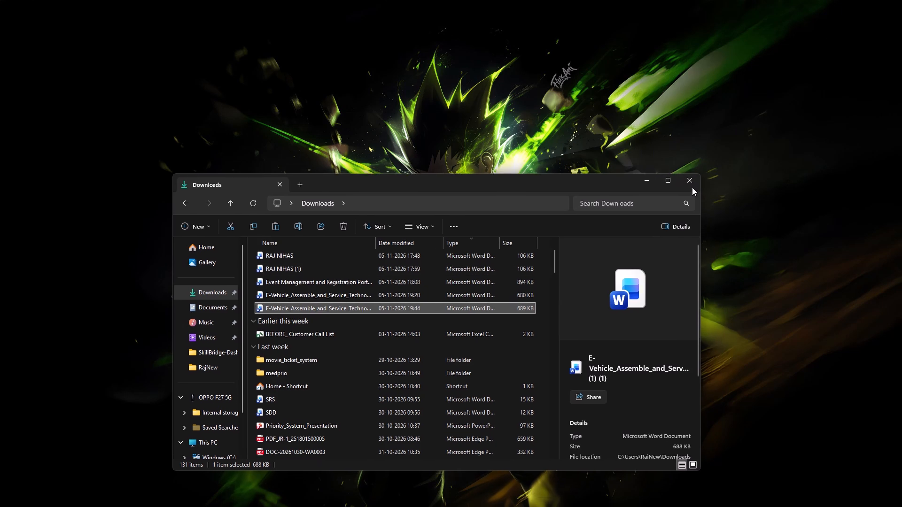
pyautogui.moveTo(692, 187); pyautogui.dragTo(692, 182)
pyautogui.click(692, 182)
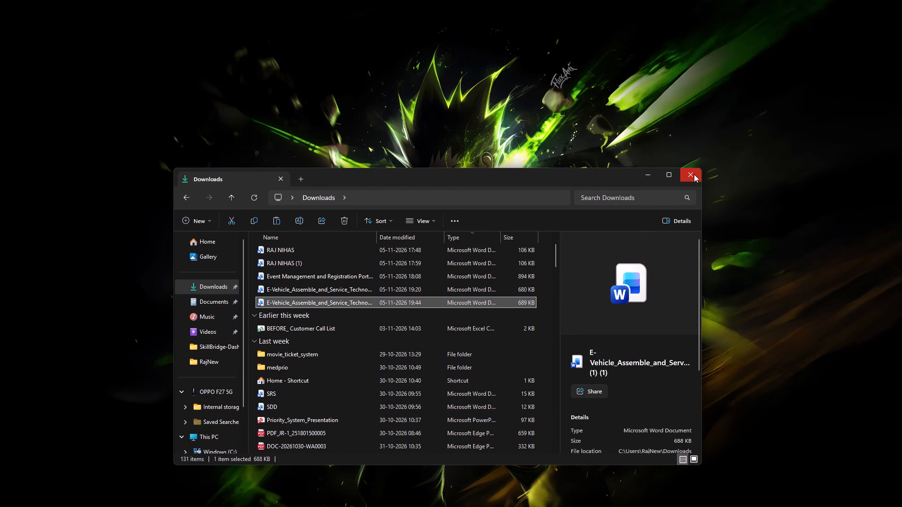
pyautogui.click(694, 174)
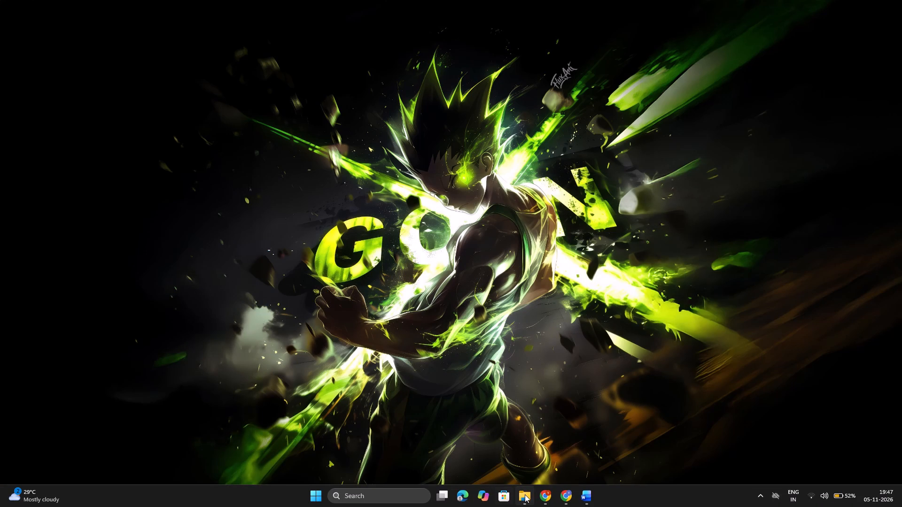
# Open CAD project from the Documents folder in File Explorer and look through its pages from first to last.
pyautogui.click(525, 494)
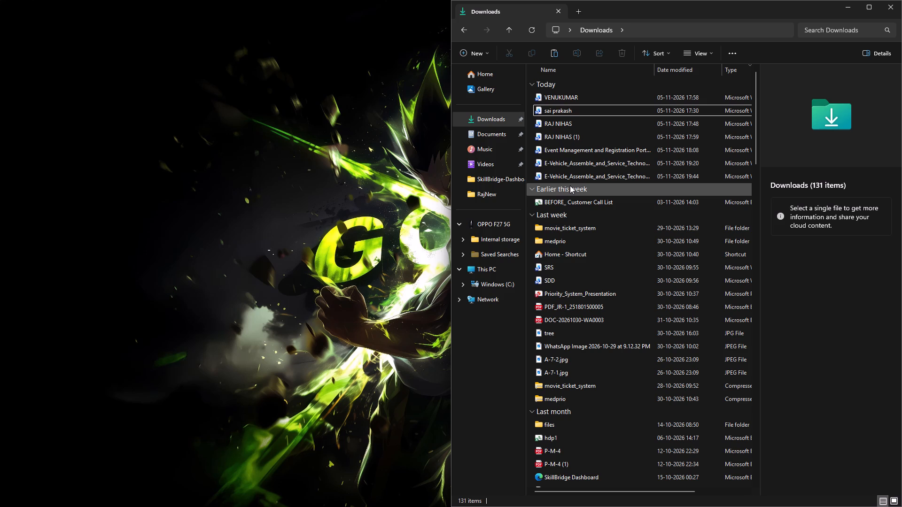
pyautogui.click(498, 142)
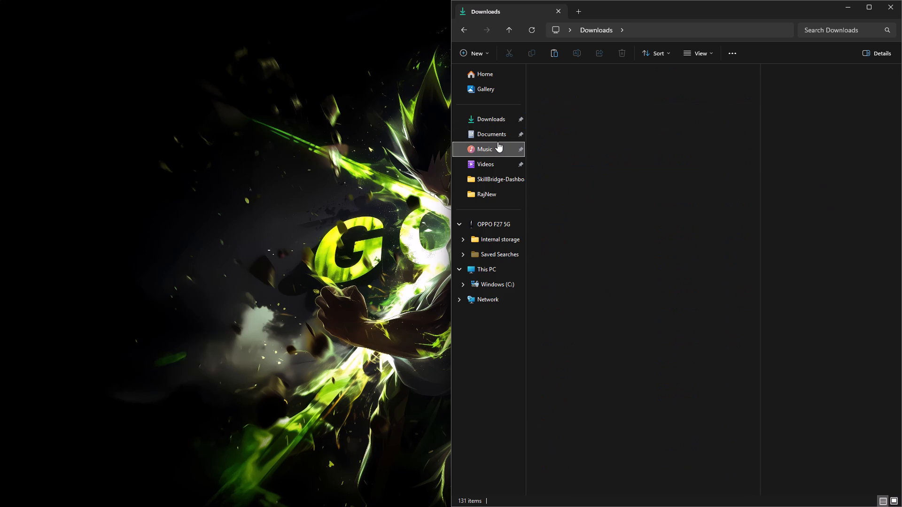
pyautogui.click(498, 131)
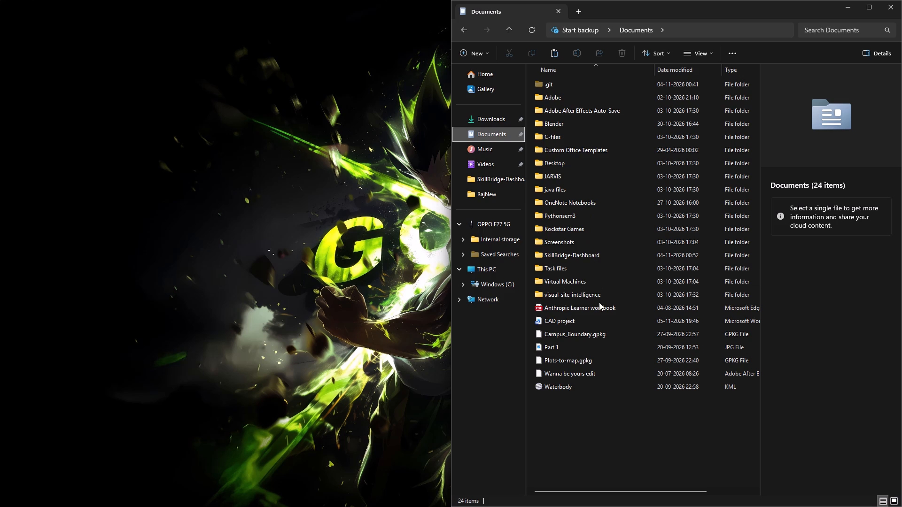
pyautogui.click(586, 317)
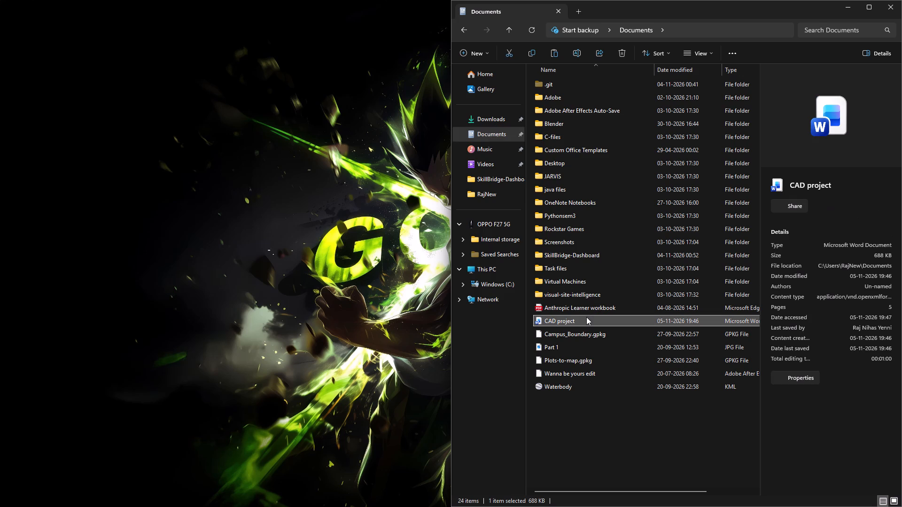
pyautogui.doubleClick(586, 317)
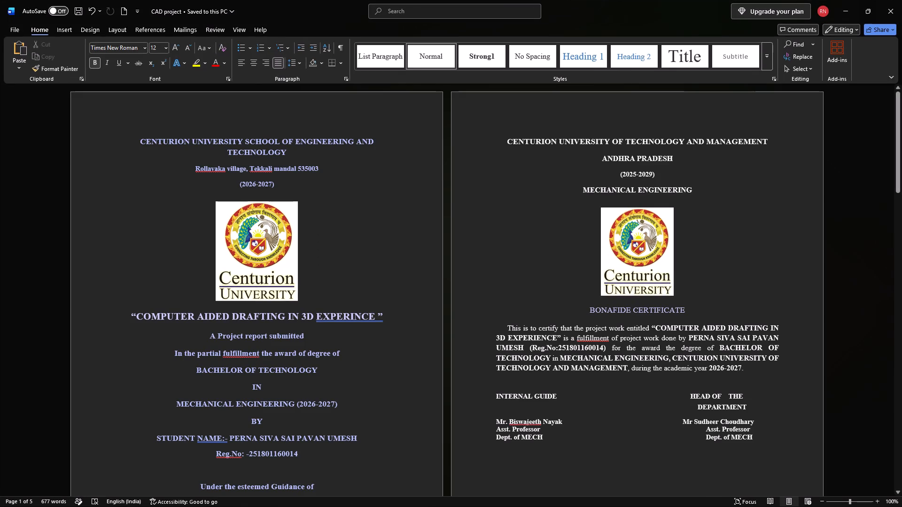
pyautogui.scroll(-4, 586, 317)
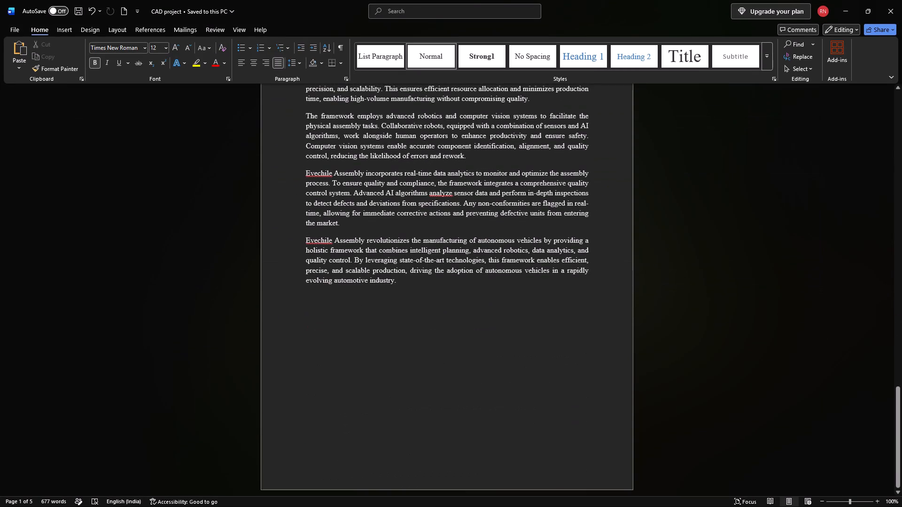
pyautogui.scroll(5, 586, 317)
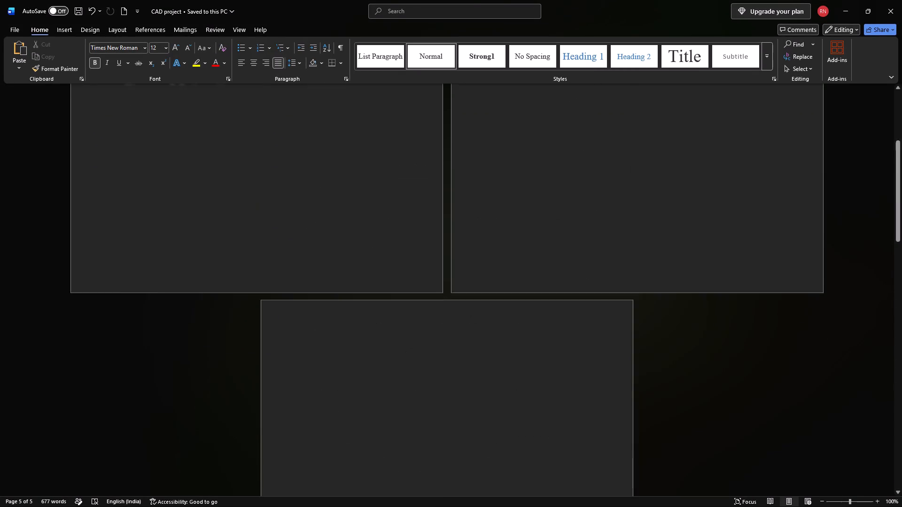
pyautogui.scroll(3, 586, 317)
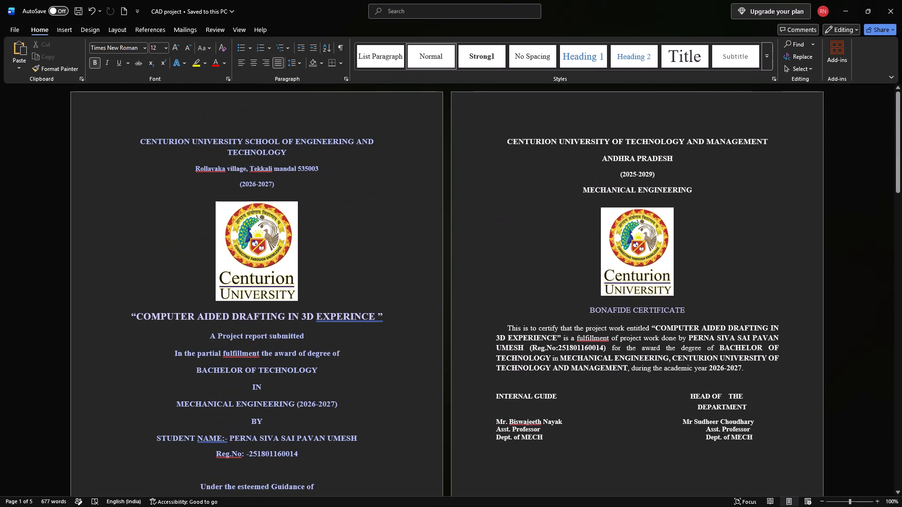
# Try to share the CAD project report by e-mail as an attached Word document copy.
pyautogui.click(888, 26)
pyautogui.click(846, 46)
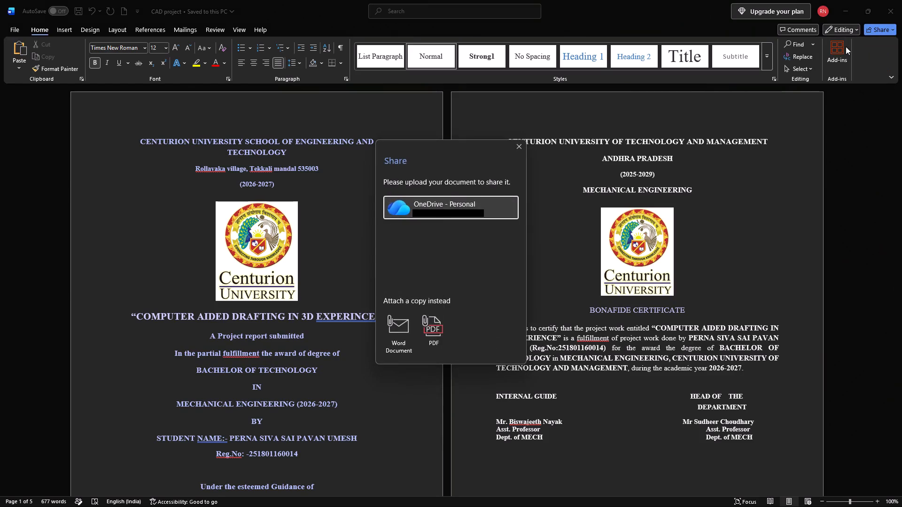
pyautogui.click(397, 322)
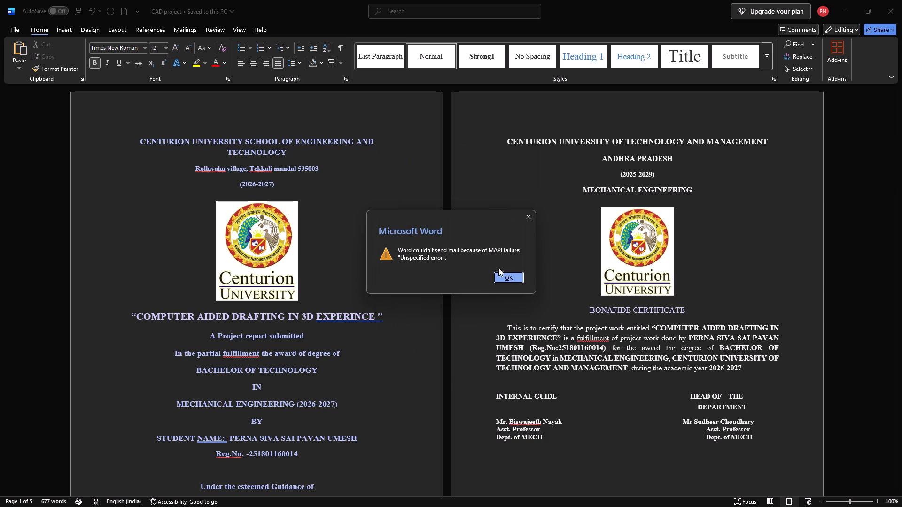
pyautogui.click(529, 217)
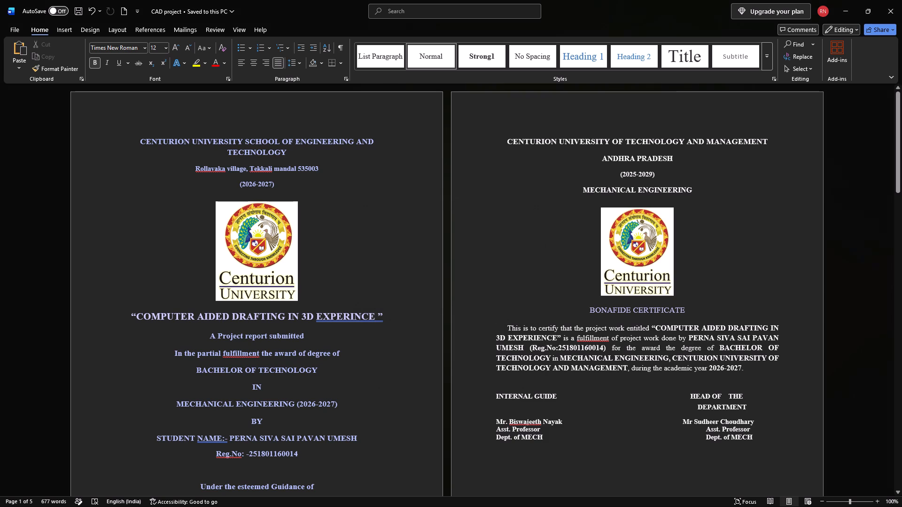
# Close the CAD project report in Word.
pyautogui.click(901, 0)
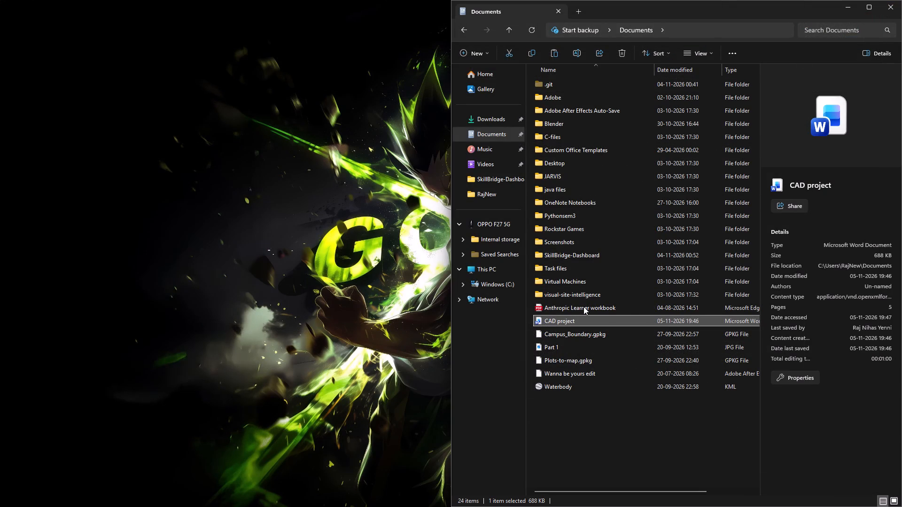
# Share the CAD project file from the Documents folder, choosing WhatsApp as the app to install and share with.
pyautogui.click(777, 208)
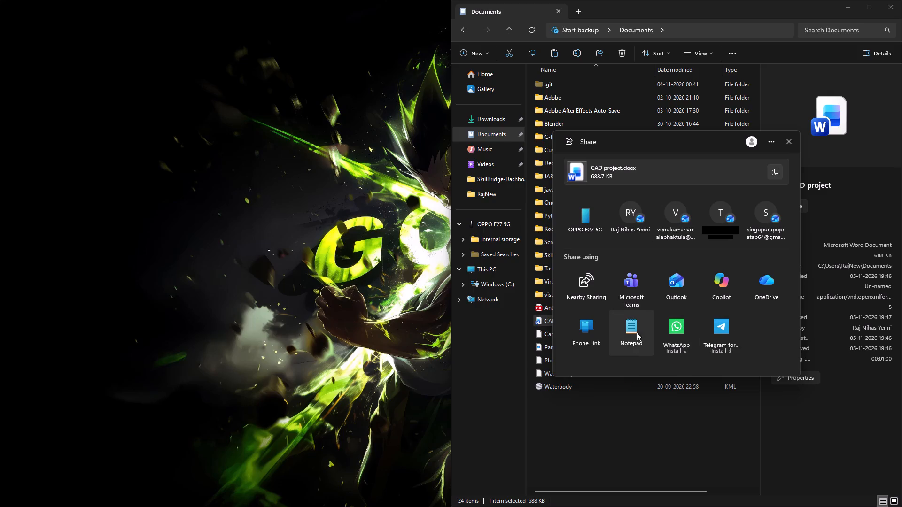
pyautogui.click(676, 321)
# Search Windows for WhatsApp and view its Microsoft Store page, closing the store when done.
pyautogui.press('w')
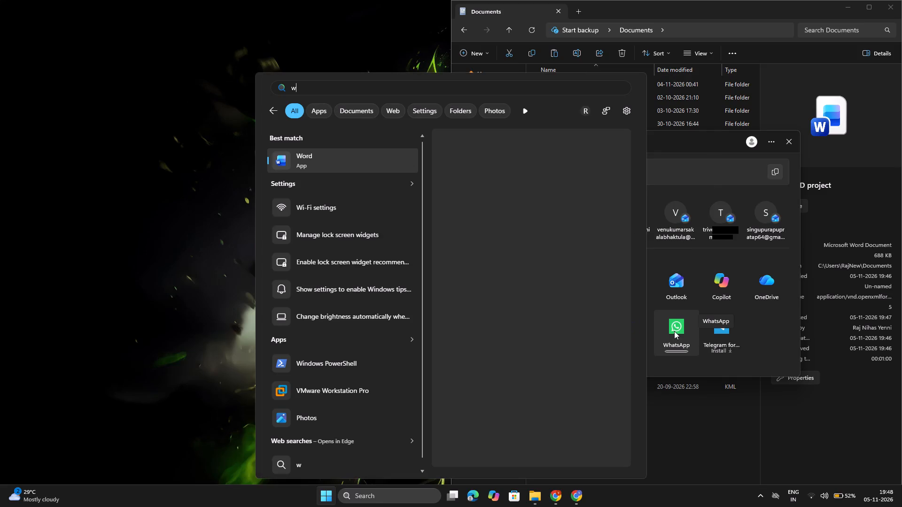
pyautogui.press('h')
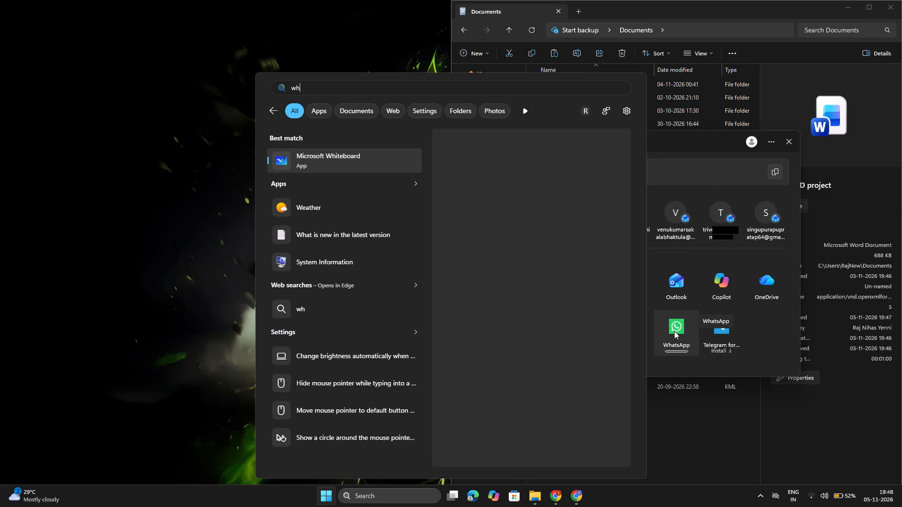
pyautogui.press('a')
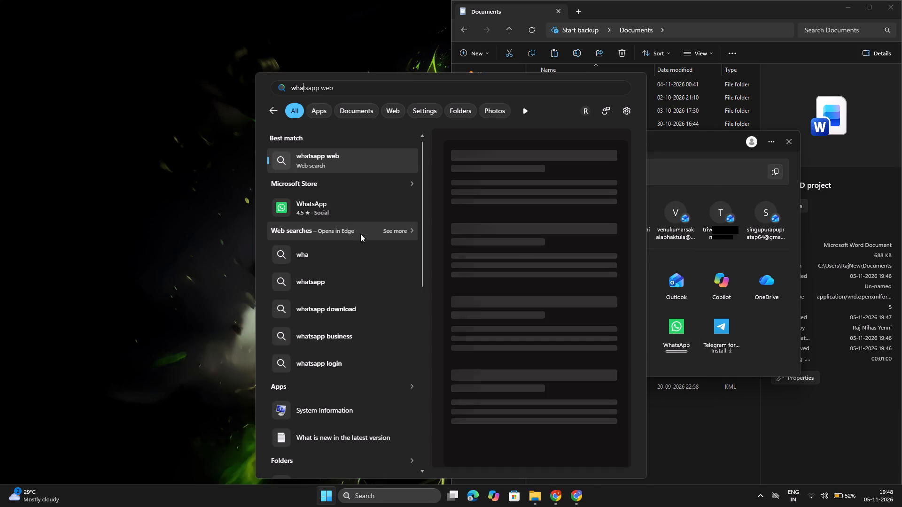
pyautogui.click(368, 214)
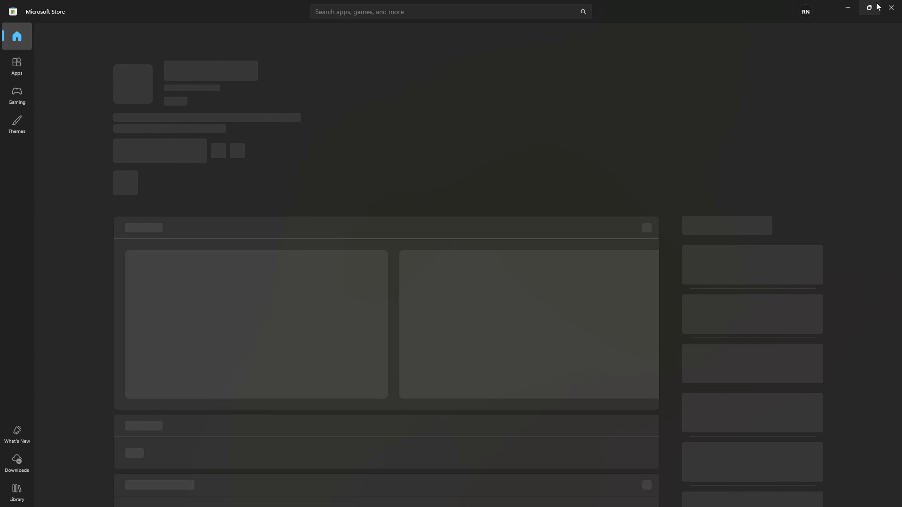
pyautogui.click(893, 8)
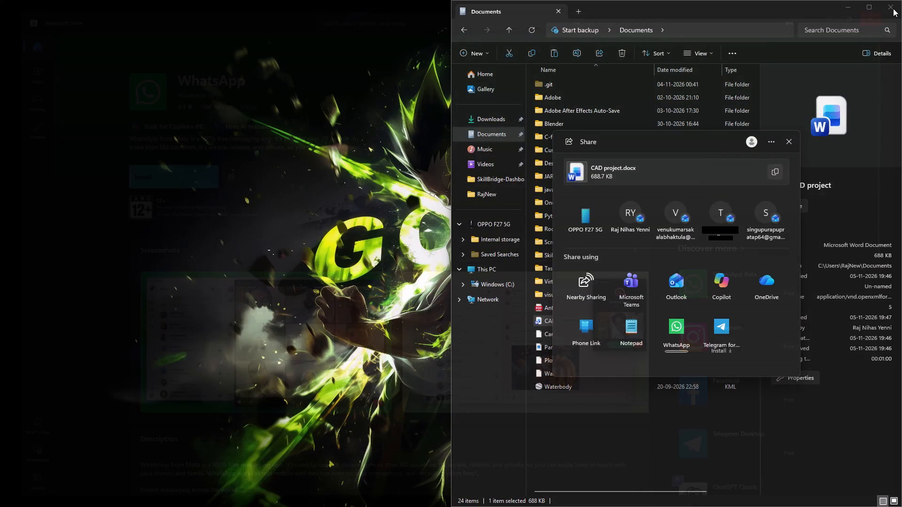
# Choose WhatsApp again as the sharing app for CAD project and check its installation on the Microsoft Store page.
pyautogui.click(681, 329)
pyautogui.doubleClick(681, 329)
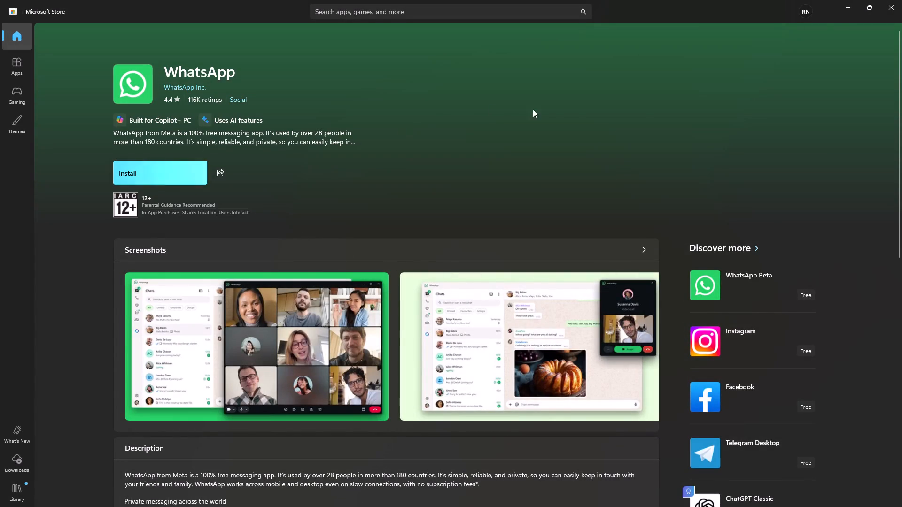
pyautogui.scroll(1, 696, 160)
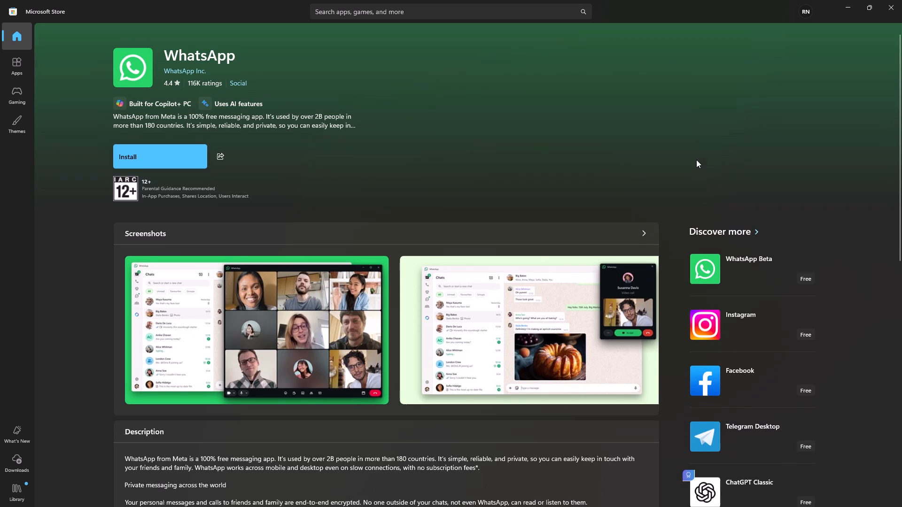
pyautogui.scroll(1, 696, 160)
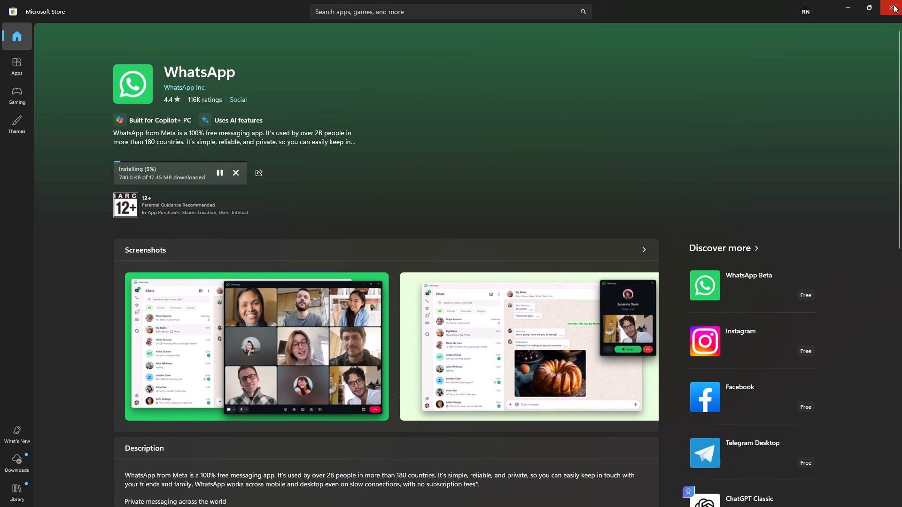
pyautogui.click(894, 5)
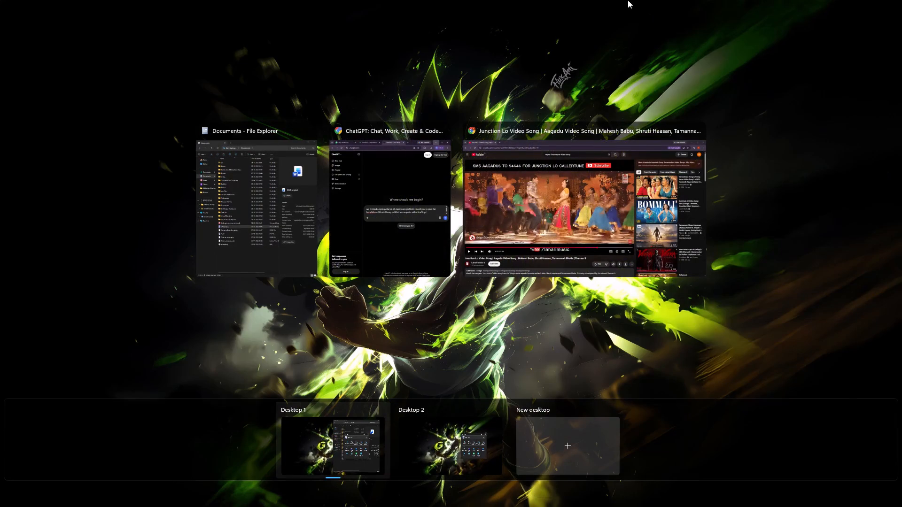
# Switch to the Microsoft Store, search it for whatsapp, and open the WhatsApp app's page.
pyautogui.click(254, 248)
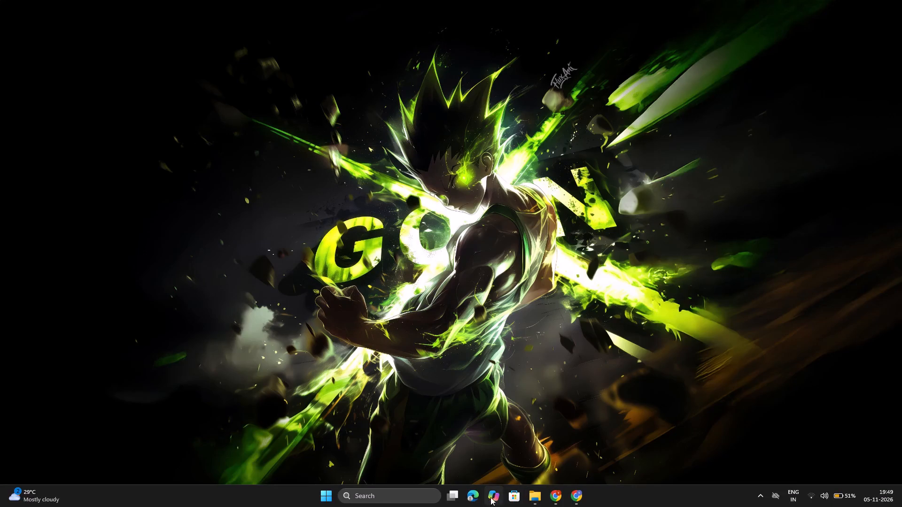
pyautogui.click(509, 492)
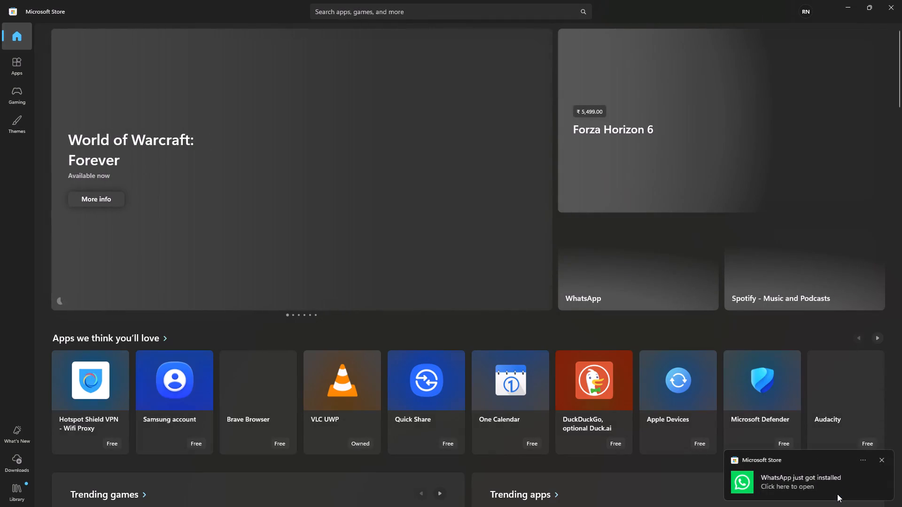
pyautogui.click(459, 18)
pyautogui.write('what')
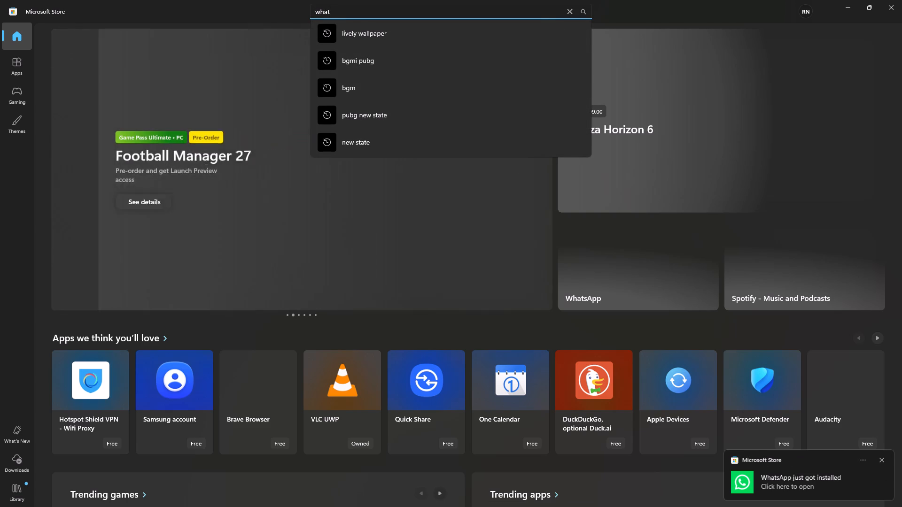
pyautogui.click(451, 32)
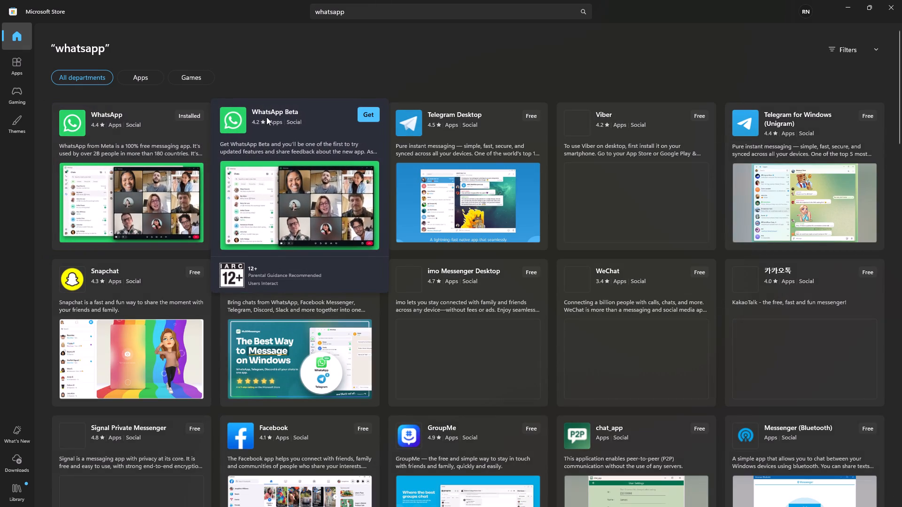
pyautogui.click(182, 119)
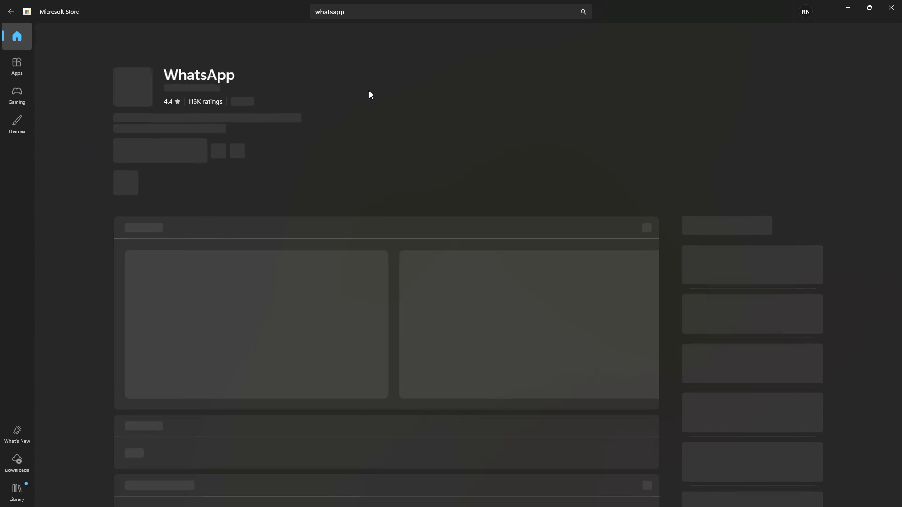
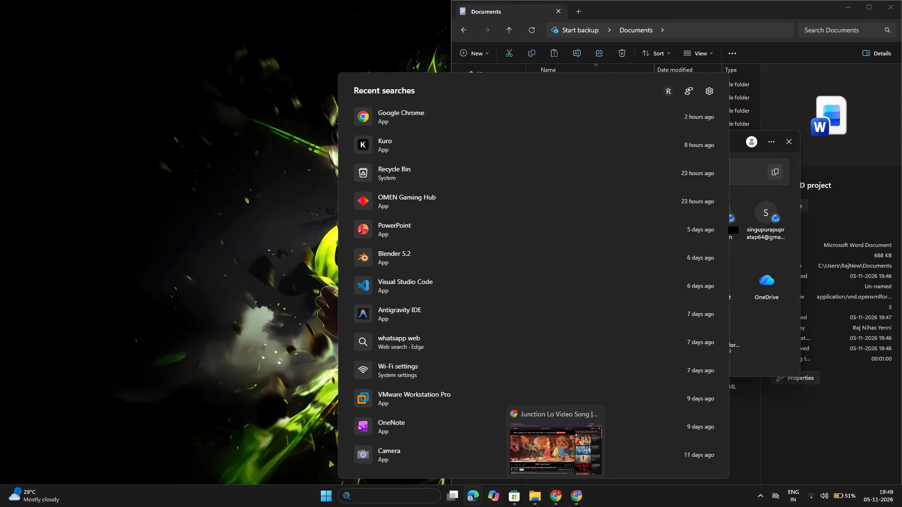
# Search the installed apps in Windows Settings for "wha" and uninstall WhatsApp.
pyautogui.press('super+i')
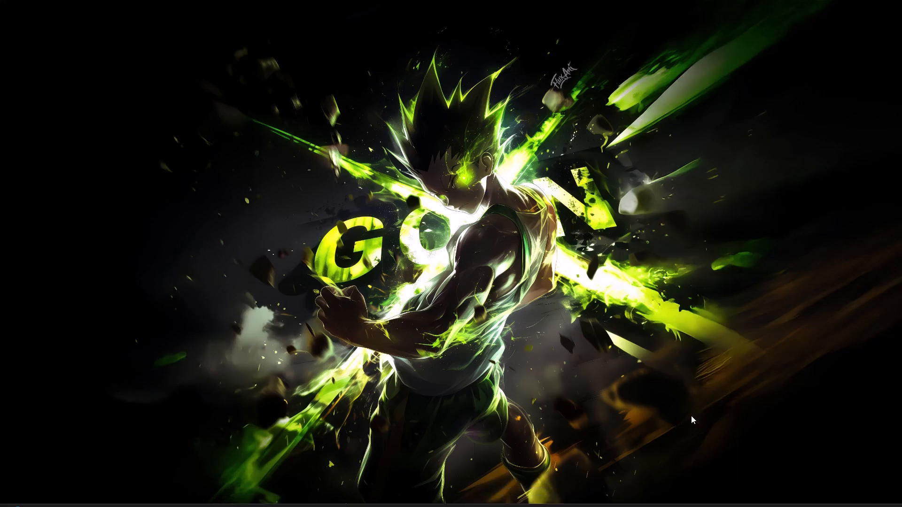
pyautogui.press('Tab')
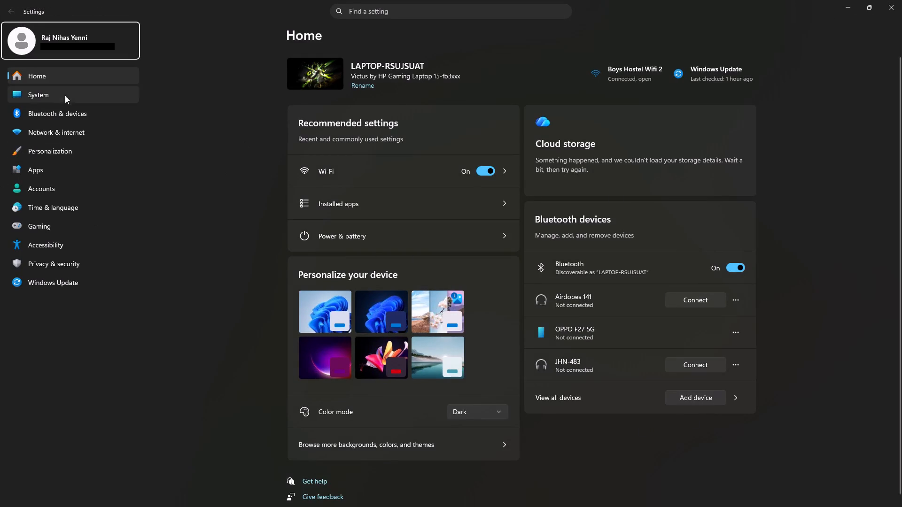
pyautogui.doubleClick(63, 179)
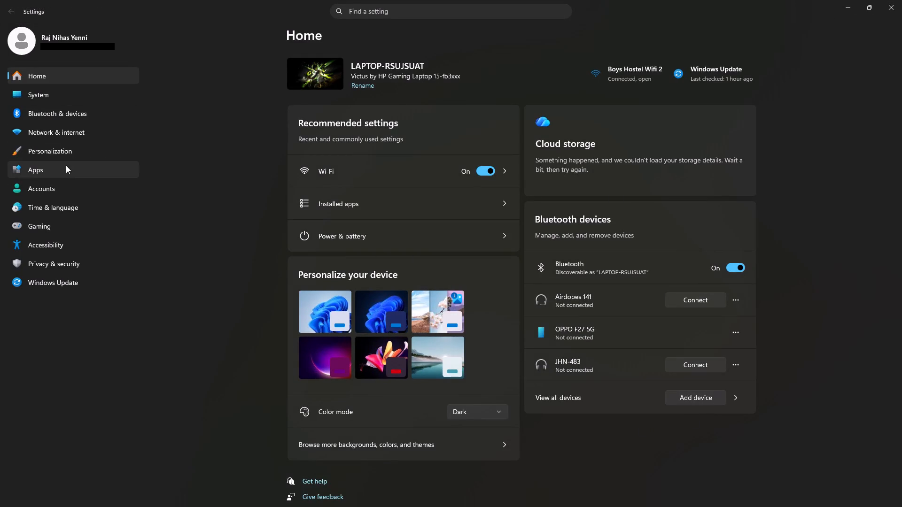
pyautogui.click(66, 165)
pyautogui.moveTo(370, 88); pyautogui.dragTo(373, 79)
pyautogui.click(373, 79)
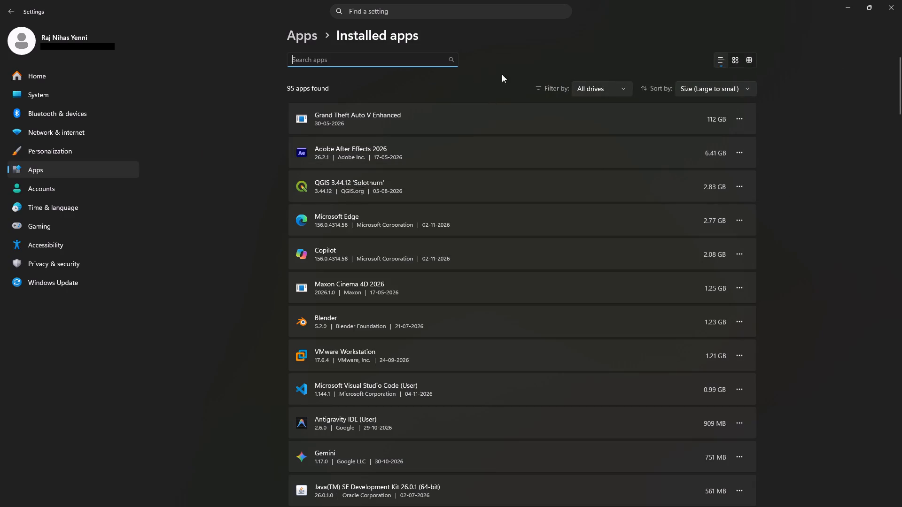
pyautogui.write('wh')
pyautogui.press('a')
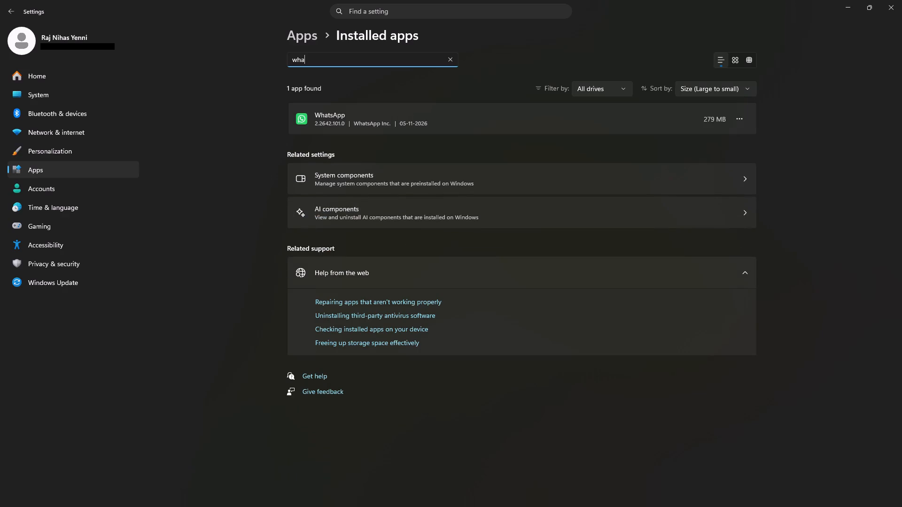
pyautogui.click(748, 119)
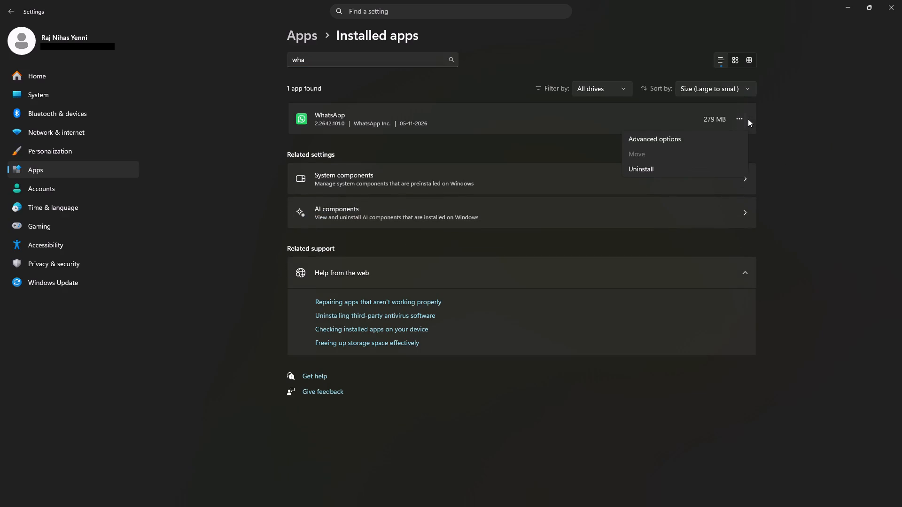
pyautogui.click(695, 168)
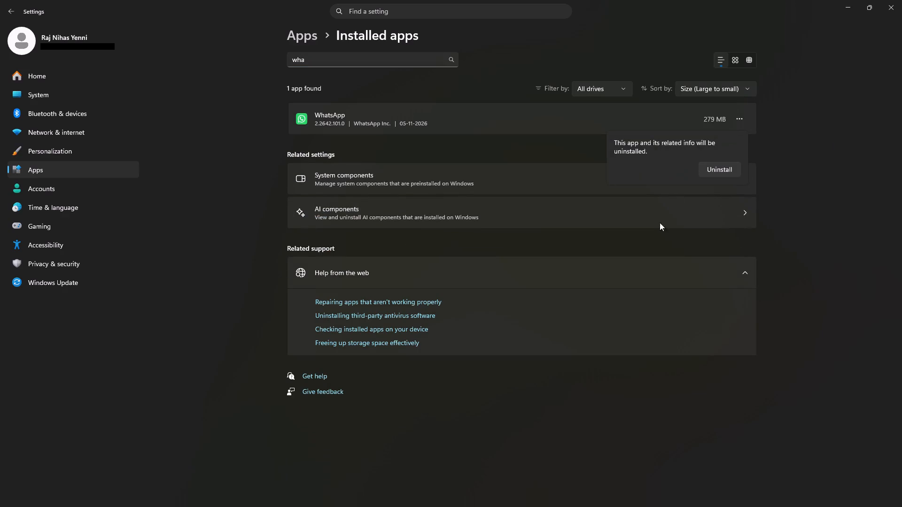
pyautogui.click(725, 169)
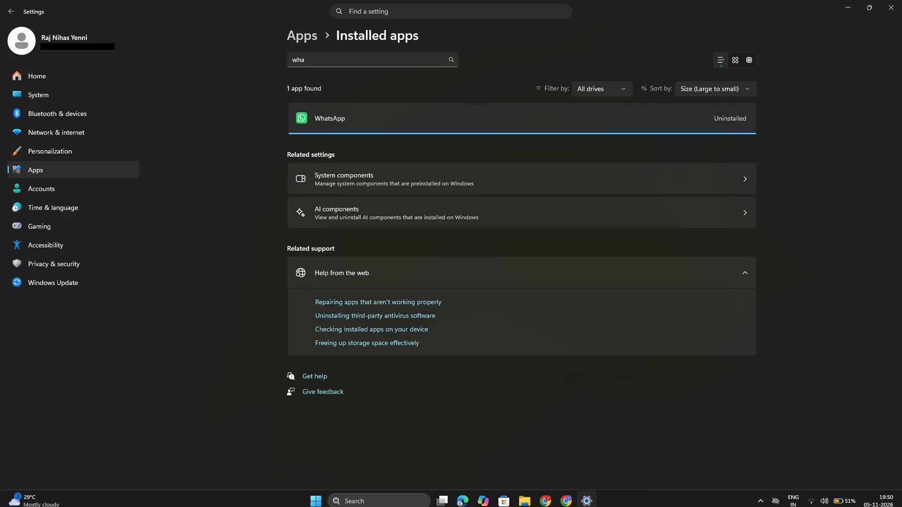
pyautogui.click(901, 0)
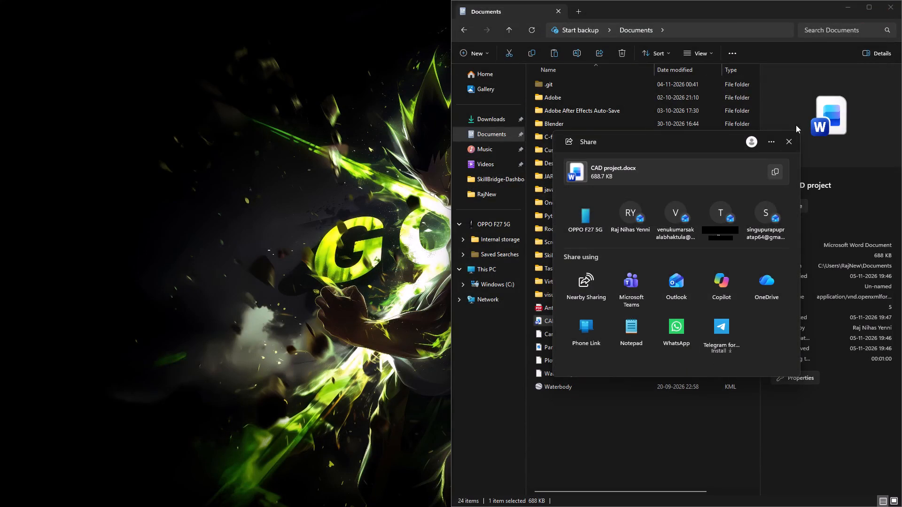